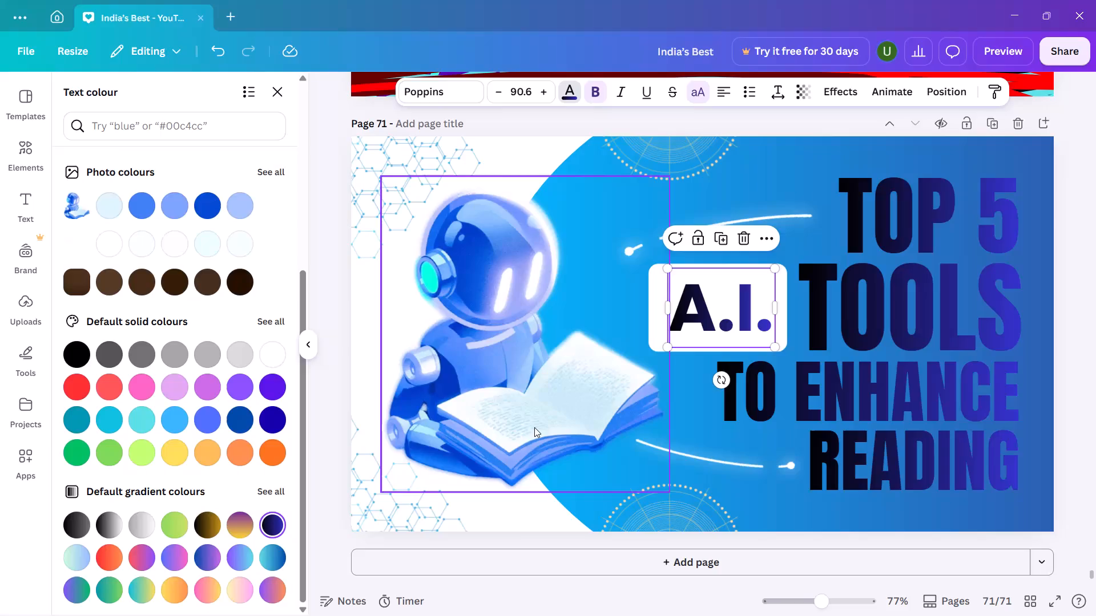
# Recolour the reading robot image, changing its blue to light turquoise #5ce1e6 and its cyan accent to a deeper default cyan.
pyautogui.click(534, 428)
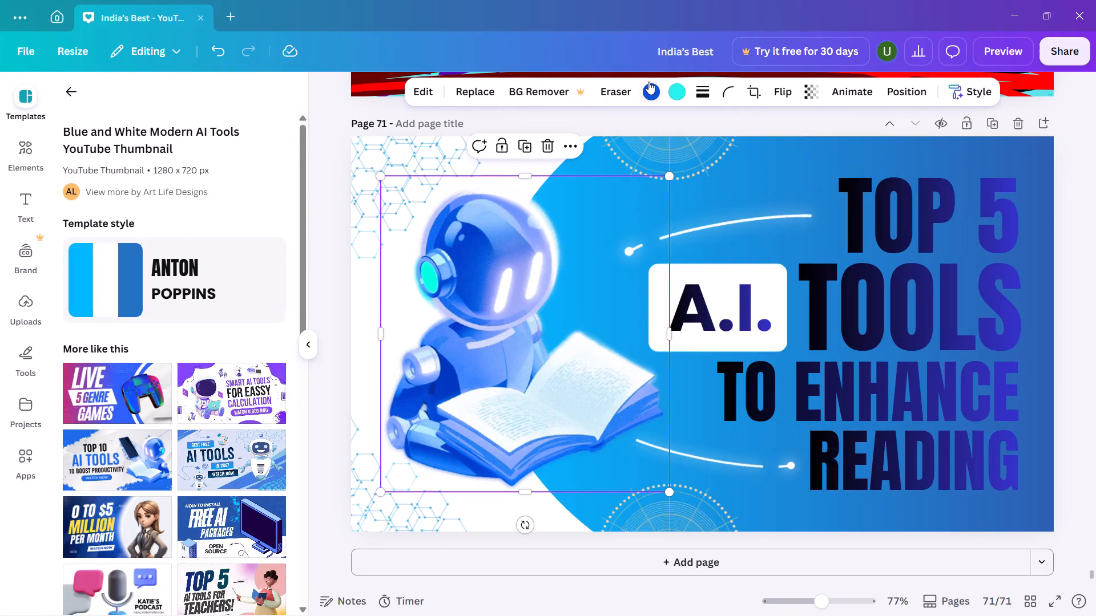
pyautogui.click(648, 82)
pyautogui.scroll(-4, 258, 365)
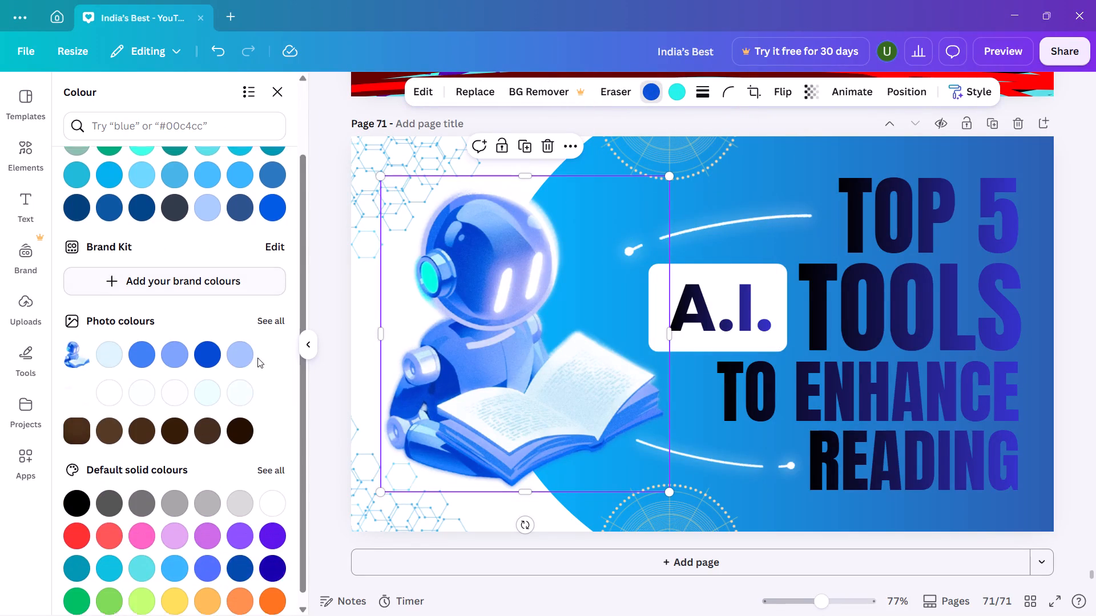
pyautogui.scroll(-4, 247, 346)
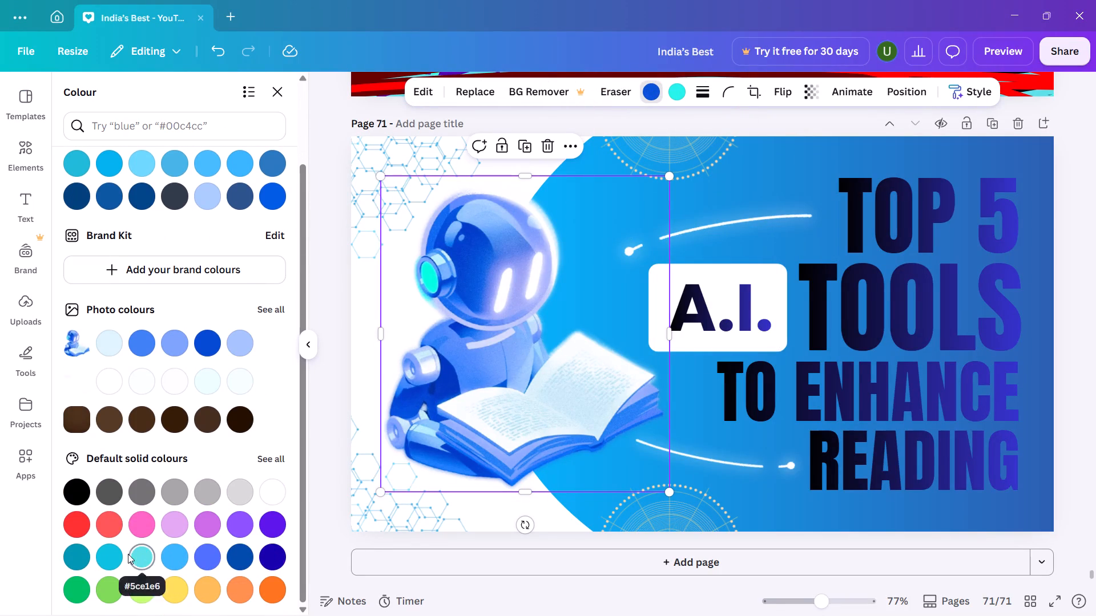
pyautogui.click(136, 550)
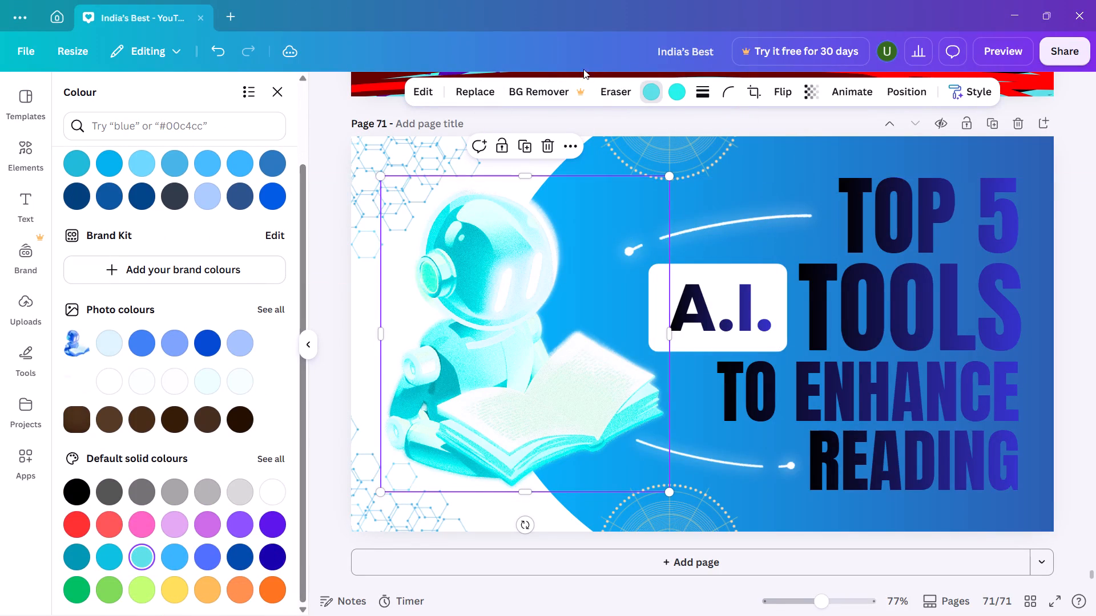
pyautogui.click(672, 86)
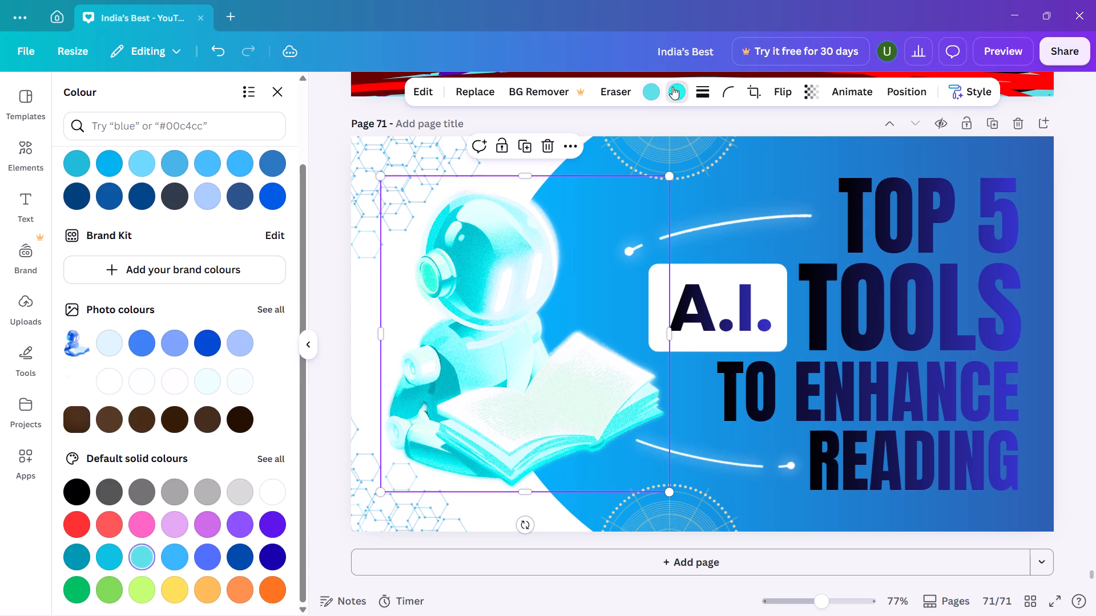
pyautogui.click(104, 553)
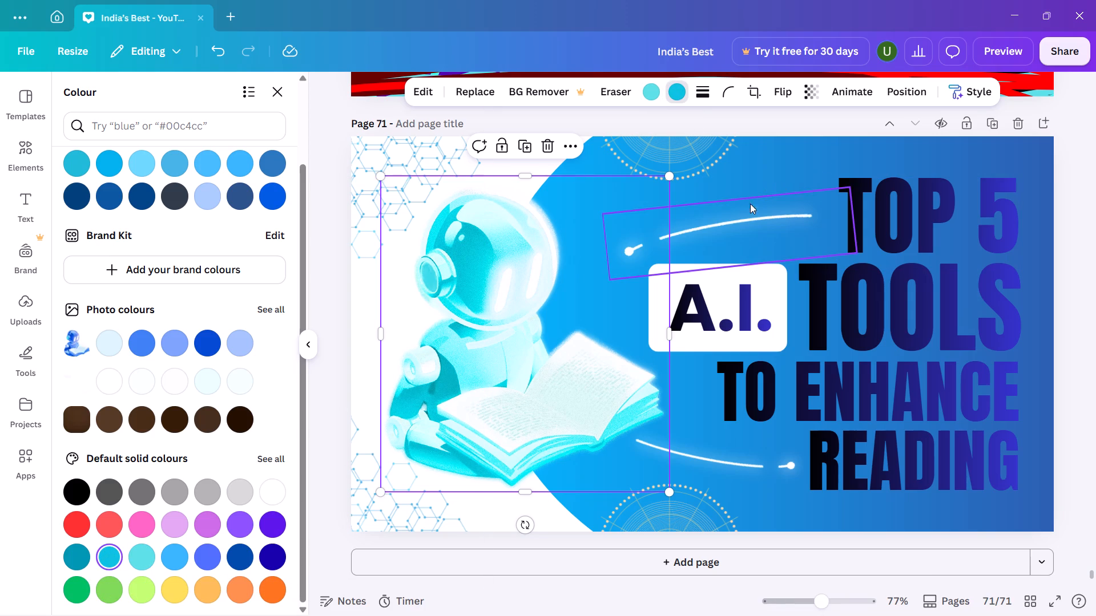
# Move the two cropped dotted-circle graphics inward from the page's top and bottom edges so each lies fully on the page.
pyautogui.click(732, 215)
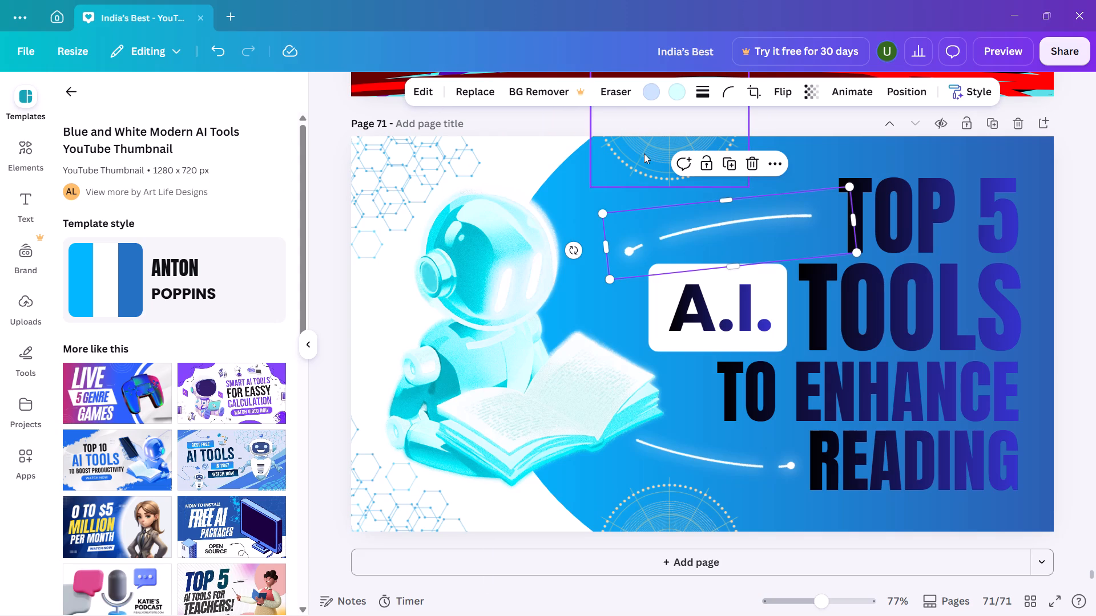
pyautogui.moveTo(644, 152); pyautogui.dragTo(640, 255)
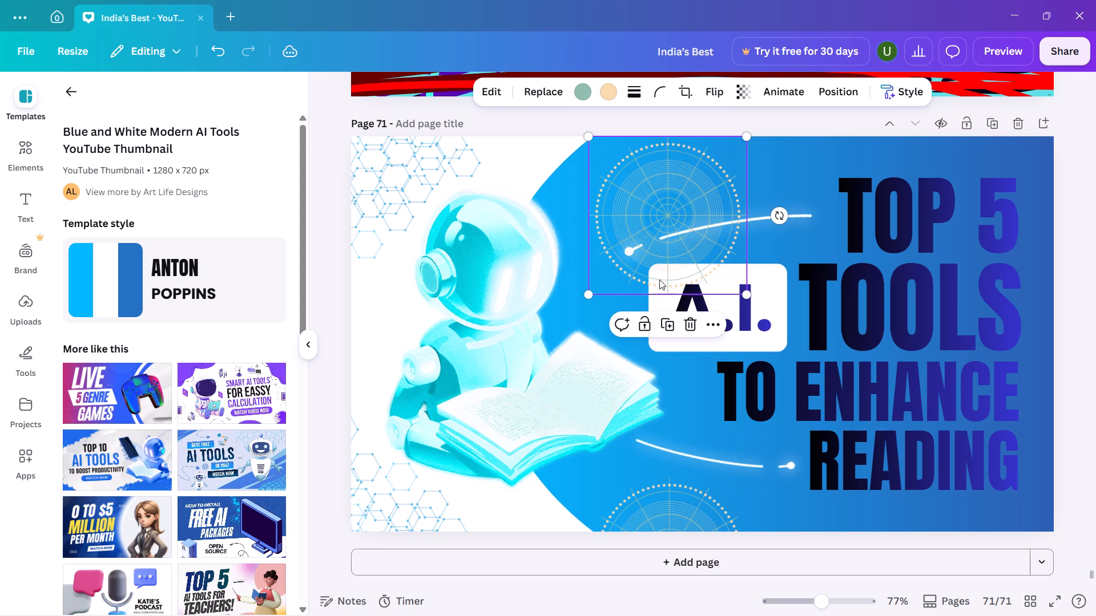
pyautogui.moveTo(698, 501); pyautogui.dragTo(694, 430)
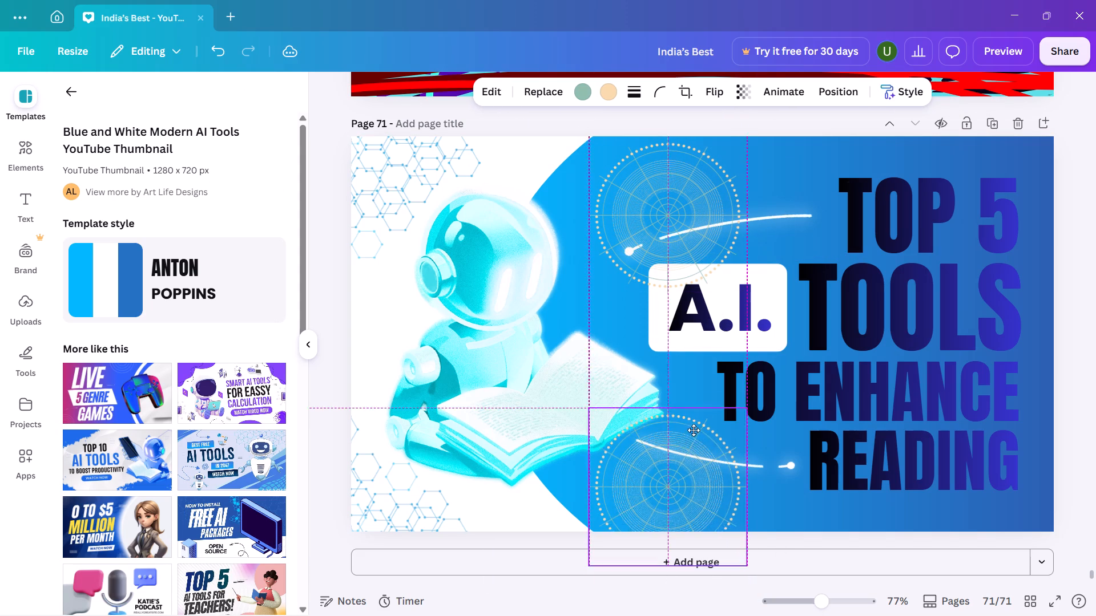
pyautogui.moveTo(694, 430); pyautogui.dragTo(688, 400)
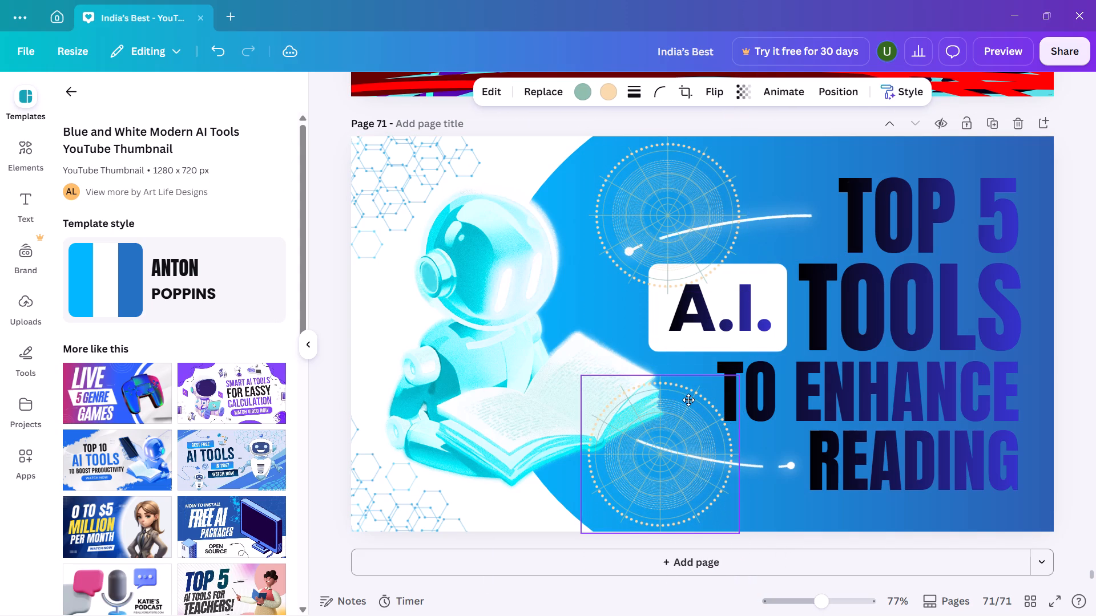
pyautogui.moveTo(688, 400); pyautogui.dragTo(688, 398)
# Move the two hexagon patterns behind the robot inward from the page corners so they cover the white area.
pyautogui.moveTo(388, 497); pyautogui.dragTo(388, 496)
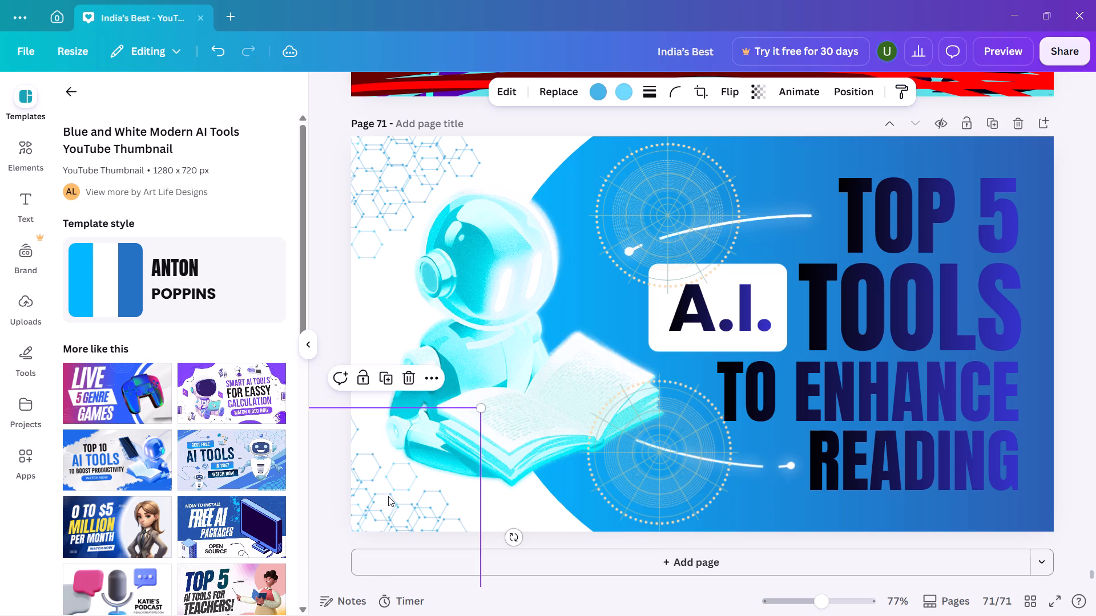
pyautogui.moveTo(388, 496); pyautogui.dragTo(452, 357)
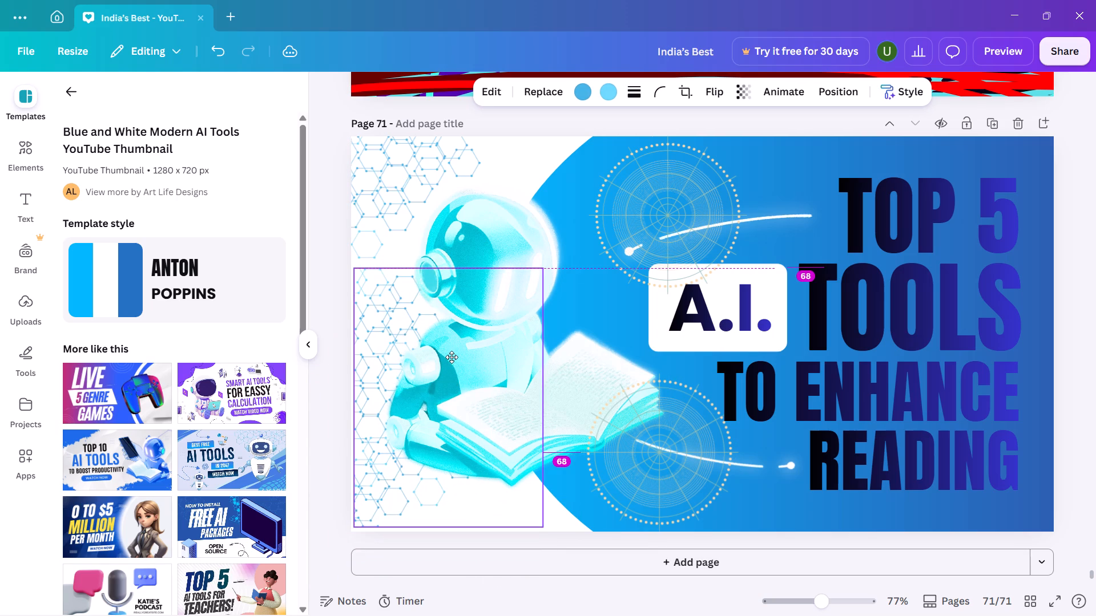
pyautogui.moveTo(452, 357); pyautogui.dragTo(450, 363)
pyautogui.moveTo(362, 187); pyautogui.dragTo(421, 220)
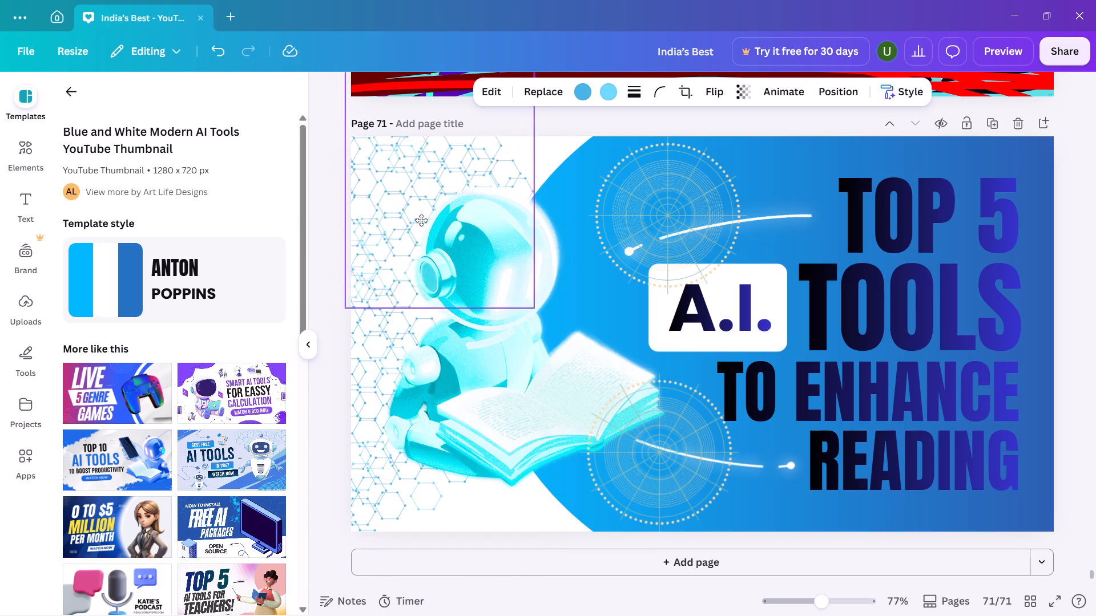
pyautogui.moveTo(421, 220); pyautogui.dragTo(424, 297)
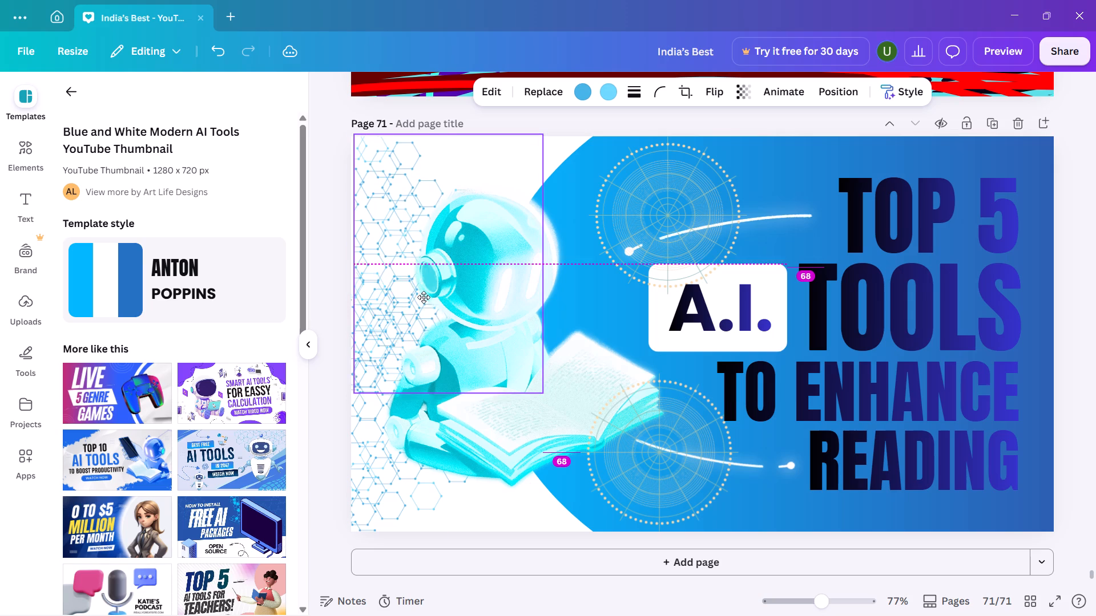
pyautogui.moveTo(424, 297); pyautogui.dragTo(420, 303)
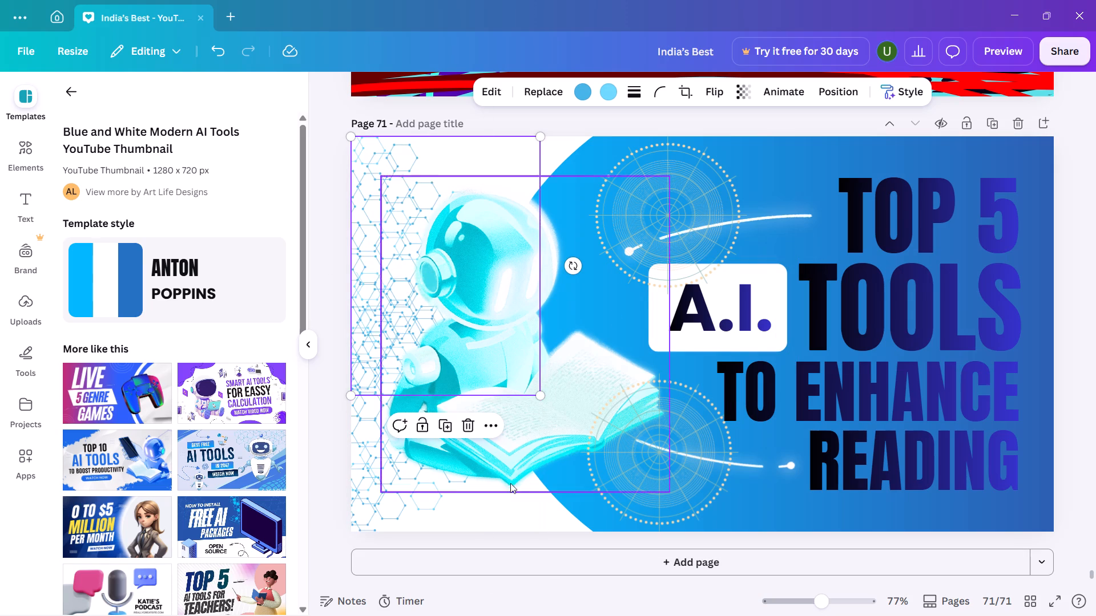
pyautogui.click(503, 432)
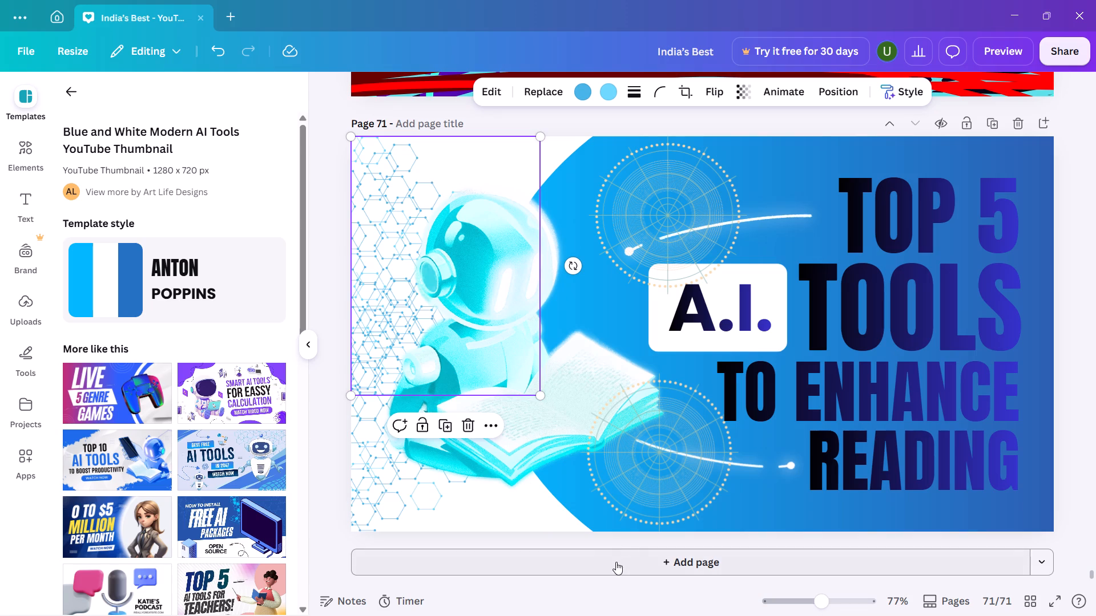
# Add a new page and apply the "Live 5 Genre Games" gaming thumbnail template to it.
pyautogui.click(615, 562)
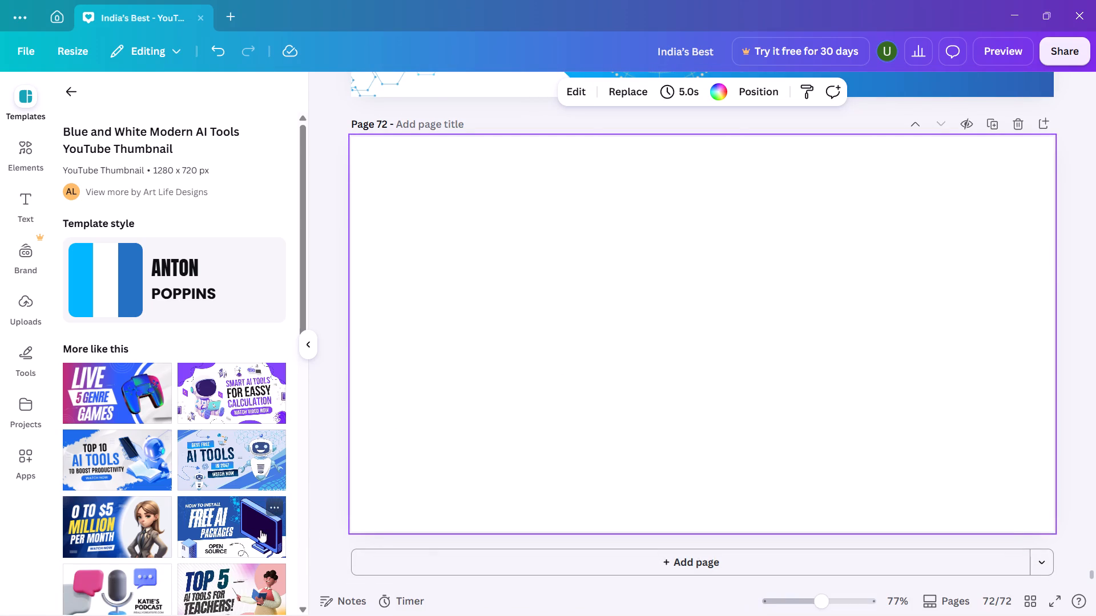
pyautogui.click(127, 410)
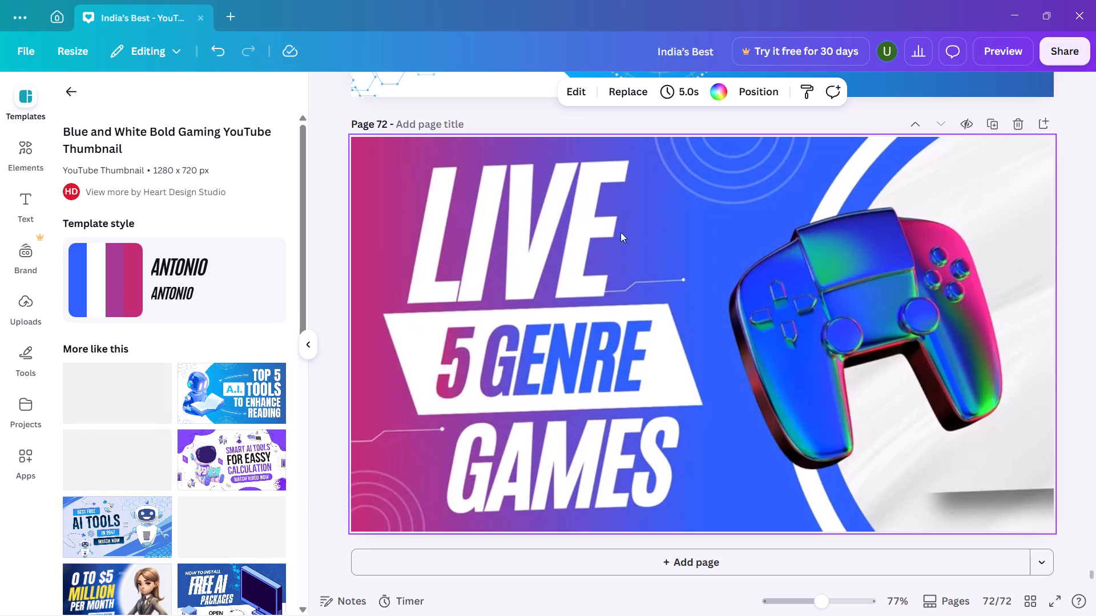
# Change the background of page 72 to the default black-to-dark-blue gradient.
pyautogui.click(470, 214)
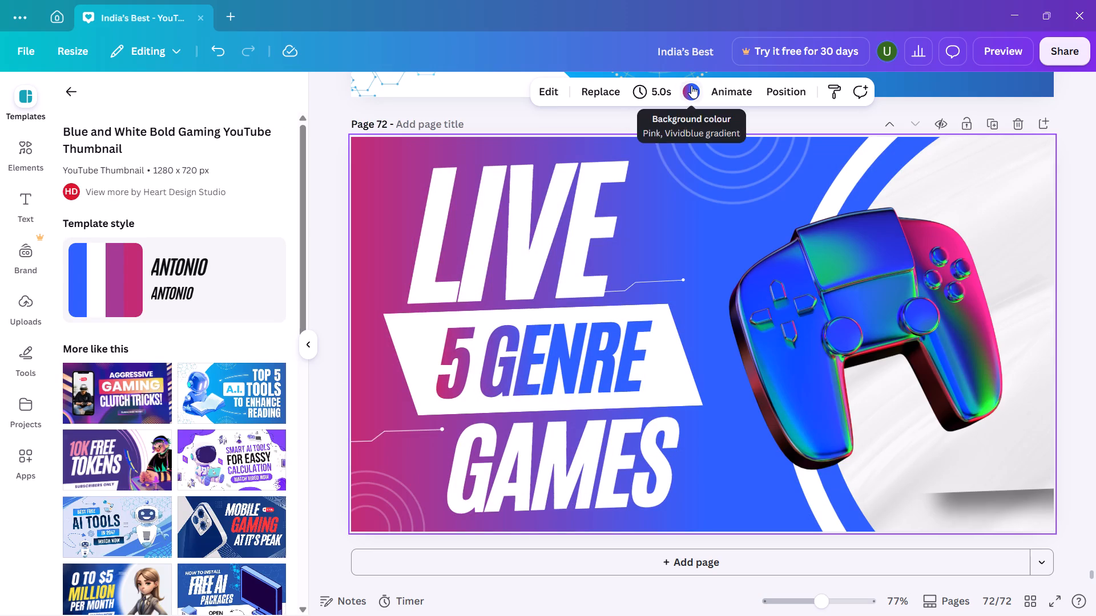
pyautogui.click(691, 86)
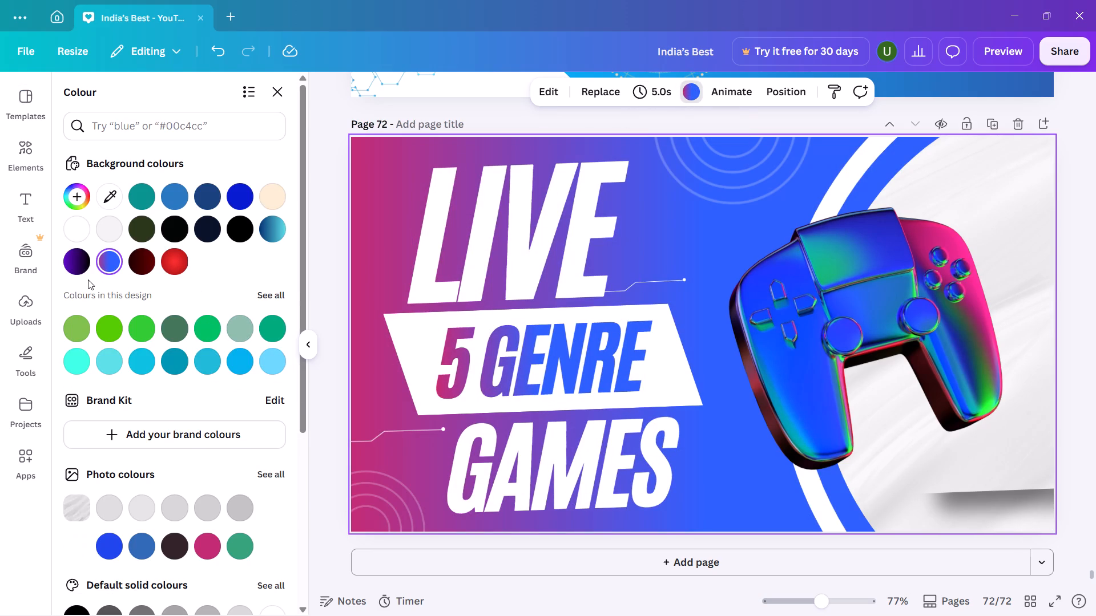
pyautogui.scroll(-3, 70, 264)
pyautogui.scroll(-4, 165, 275)
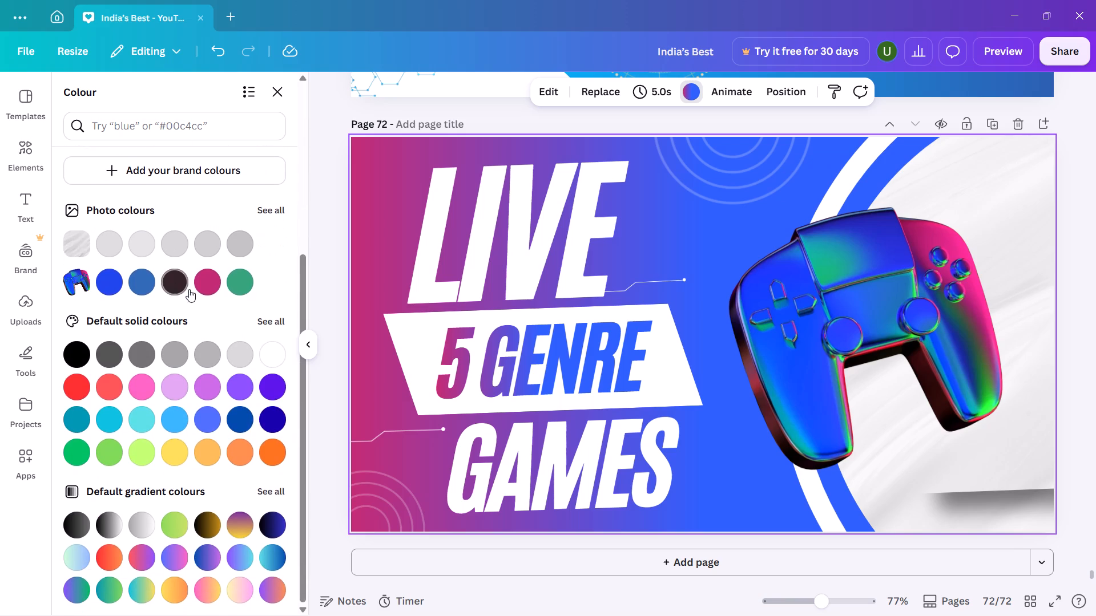
pyautogui.scroll(-3, 215, 325)
pyautogui.click(268, 526)
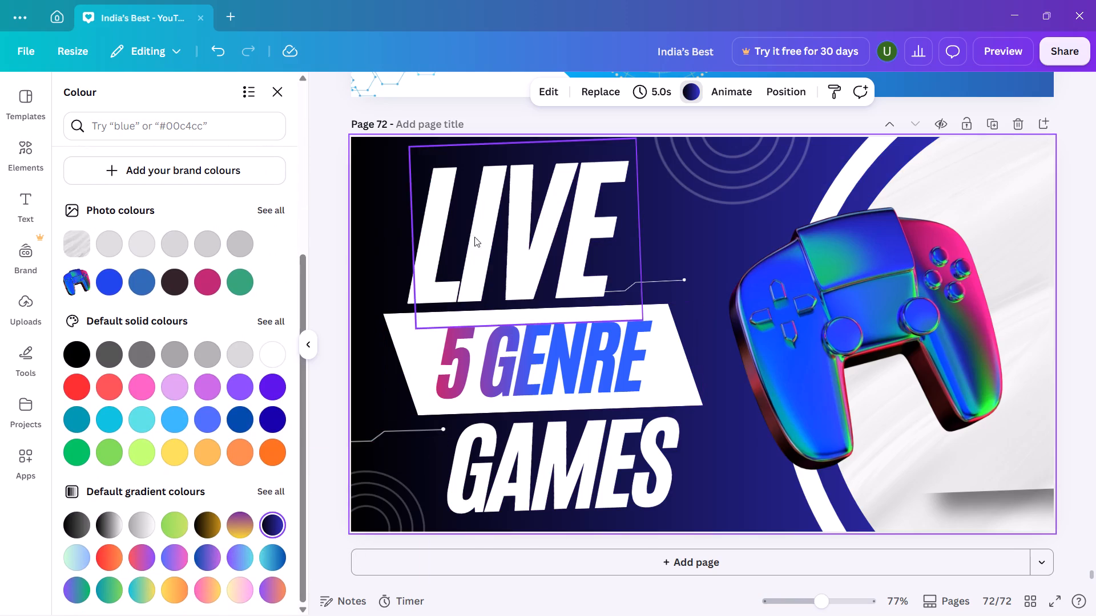
# Recolour the game controller image, changing its blue to light turquoise #5ce1e6, its green to light blue and its pink to red.
pyautogui.click(819, 283)
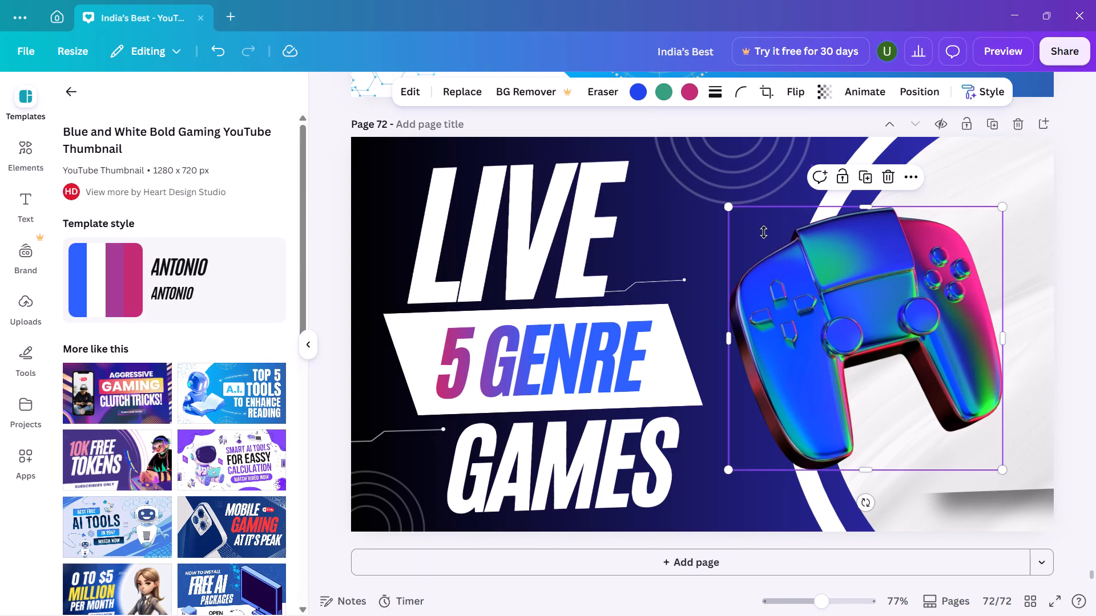
pyautogui.doubleClick(634, 89)
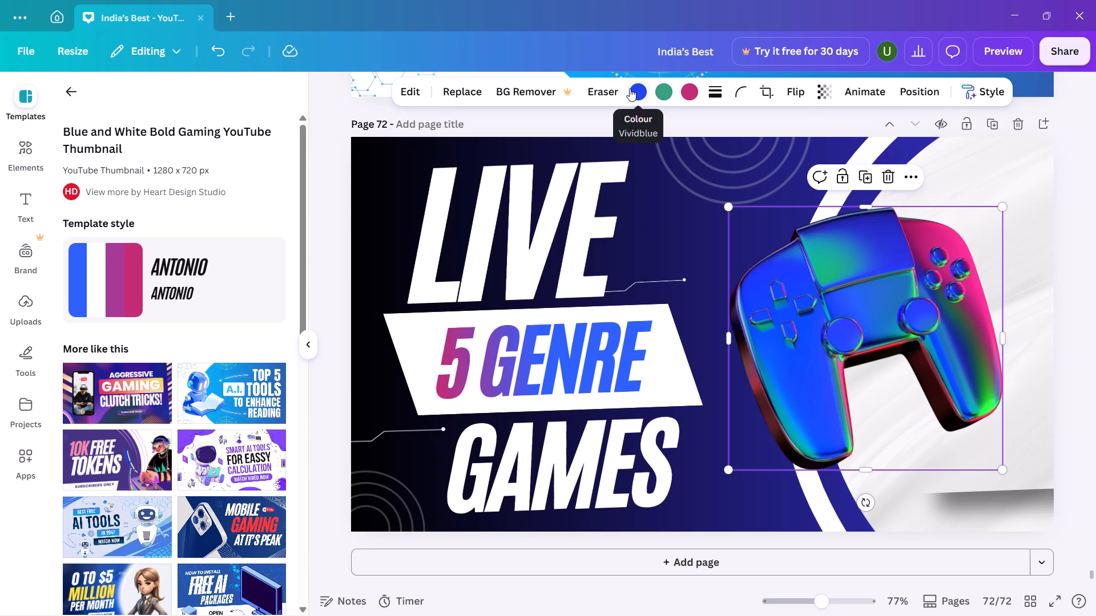
pyautogui.click(632, 87)
pyautogui.scroll(-4, 126, 274)
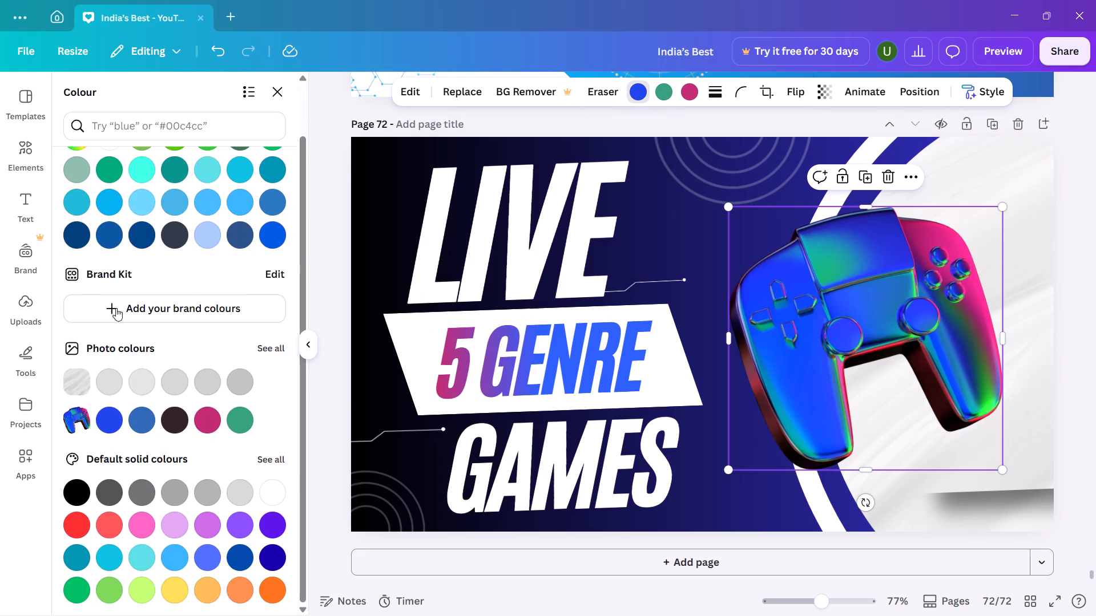
pyautogui.scroll(-4, 135, 505)
pyautogui.scroll(-4, 166, 409)
pyautogui.click(142, 556)
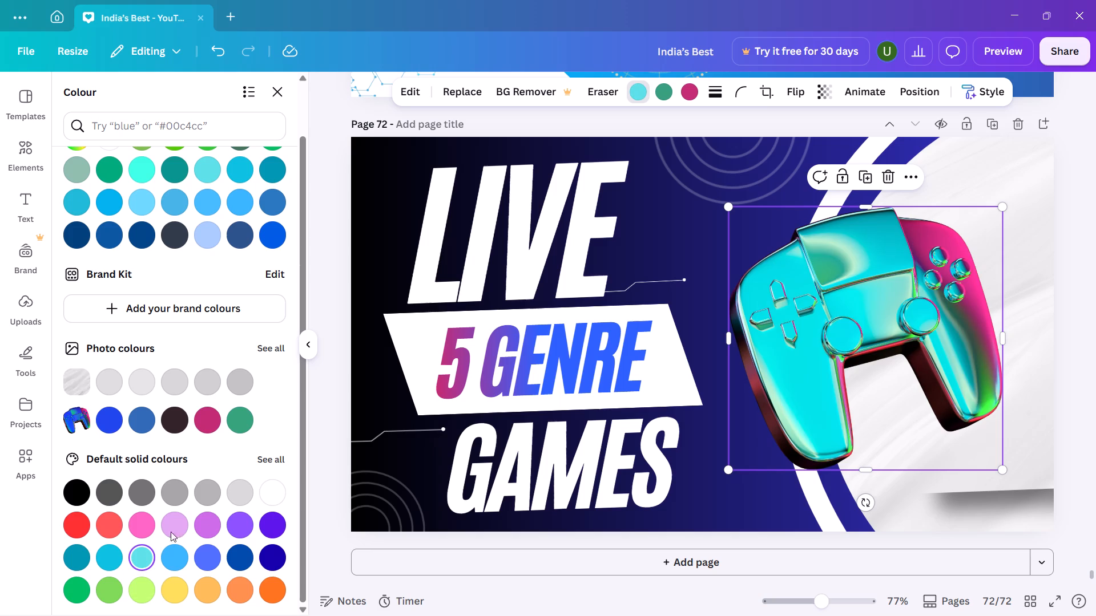
pyautogui.click(667, 90)
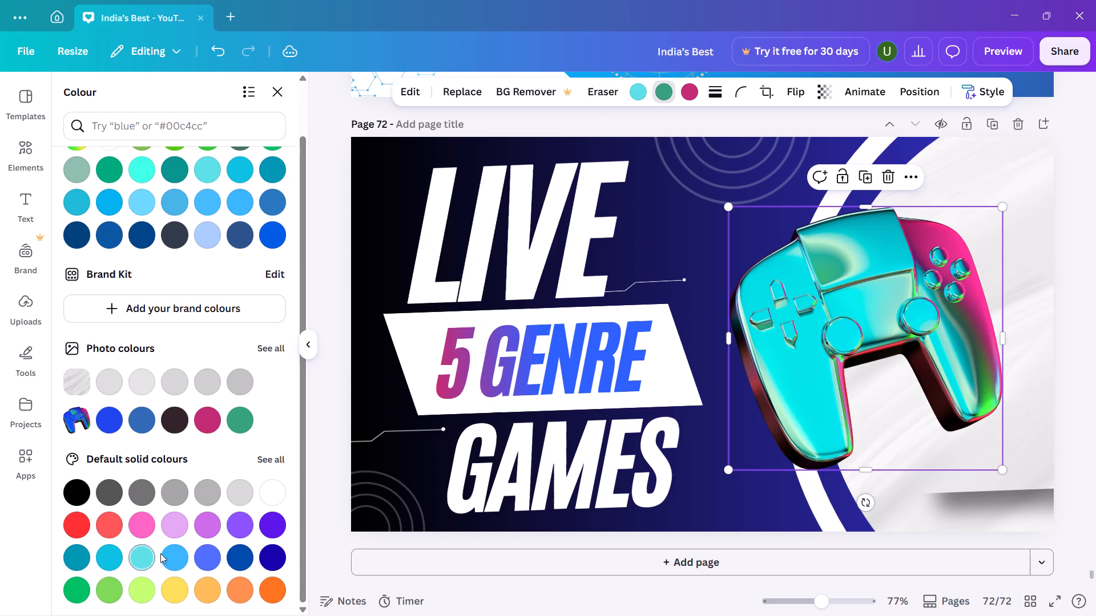
pyautogui.click(166, 551)
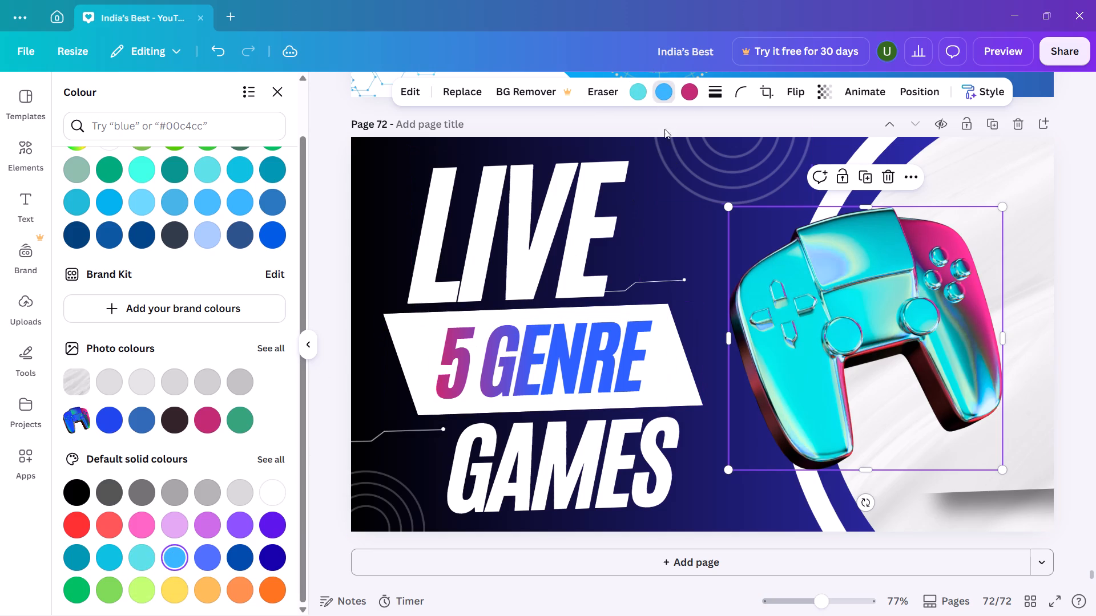
pyautogui.click(687, 84)
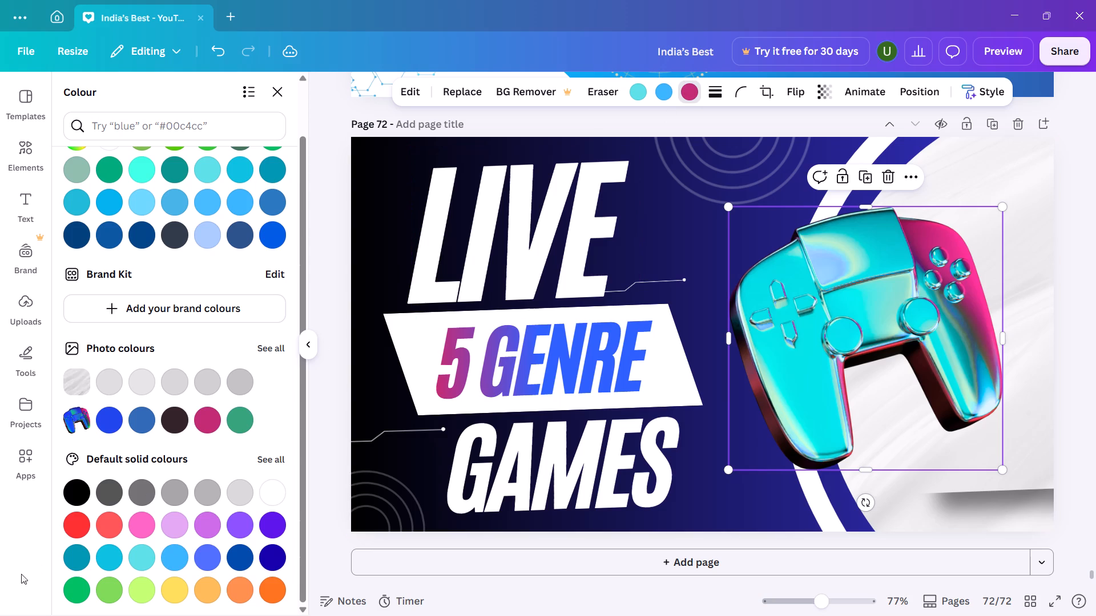
pyautogui.click(76, 519)
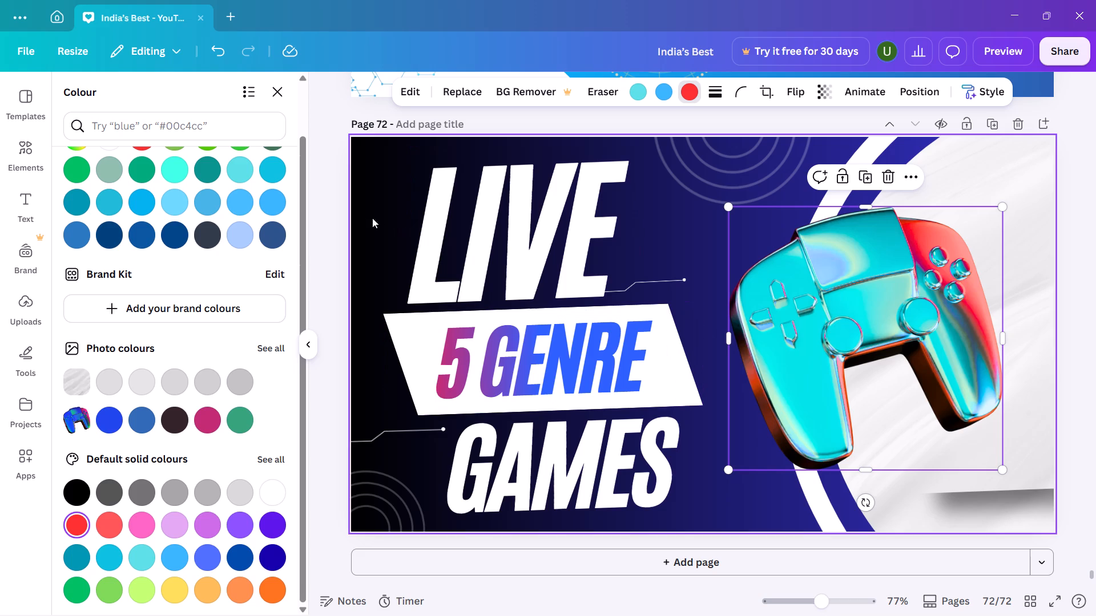
# Apply the black-to-dark-blue gradient text colour to the "GAMES" and "LIVE" headings.
pyautogui.click(519, 435)
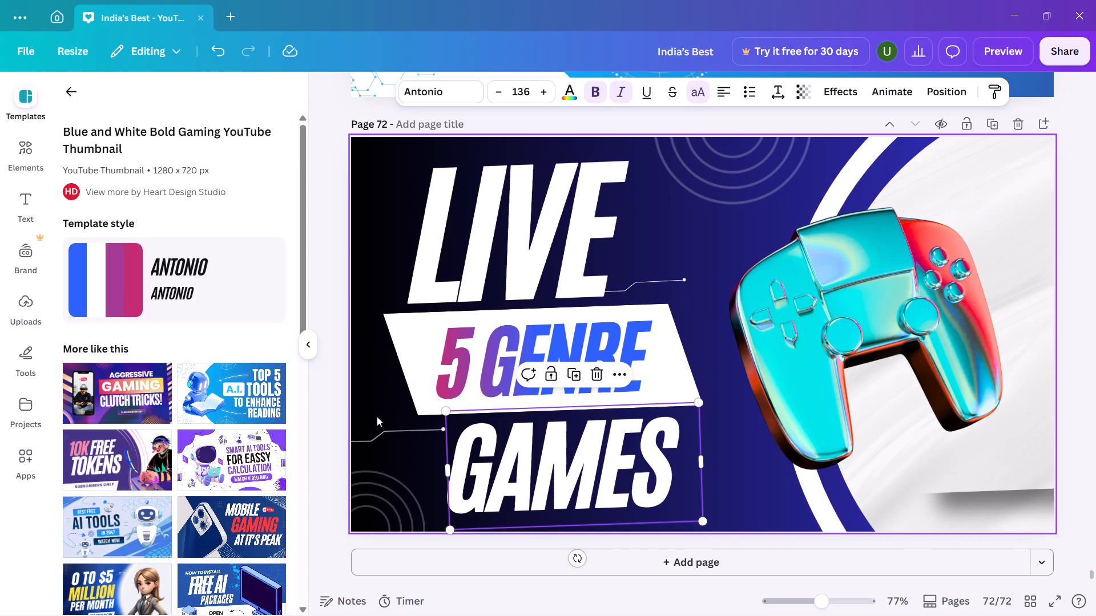
pyautogui.click(569, 94)
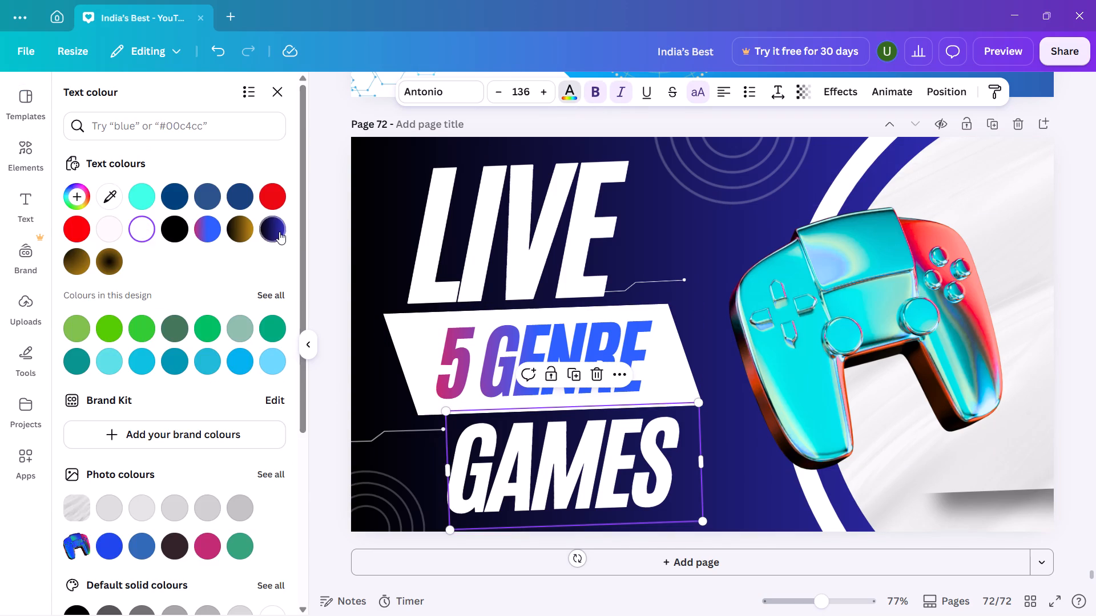
pyautogui.click(271, 226)
pyautogui.click(452, 262)
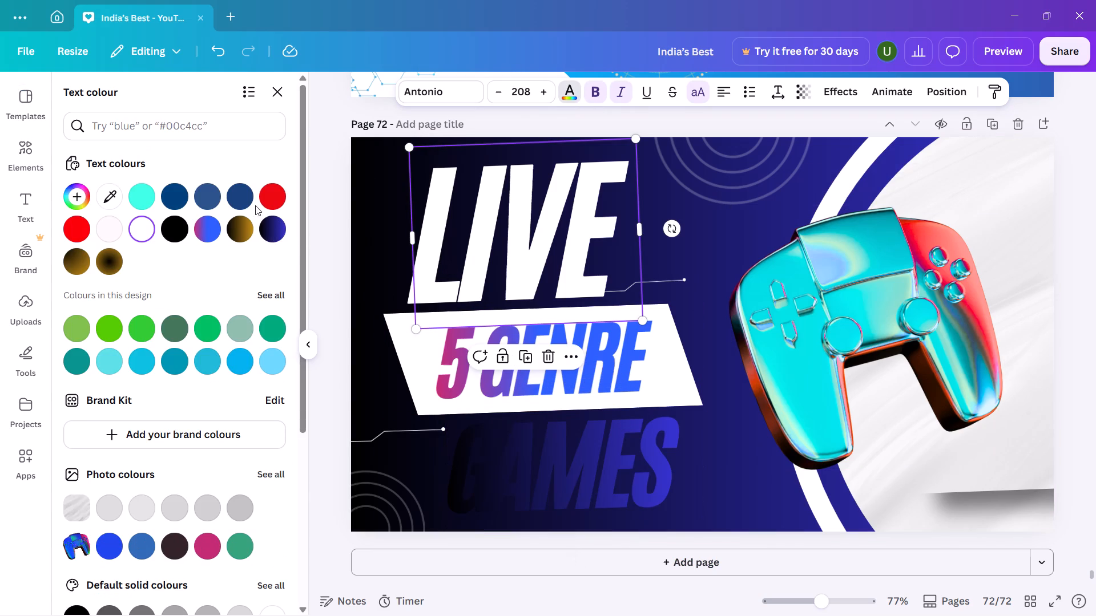
pyautogui.click(273, 225)
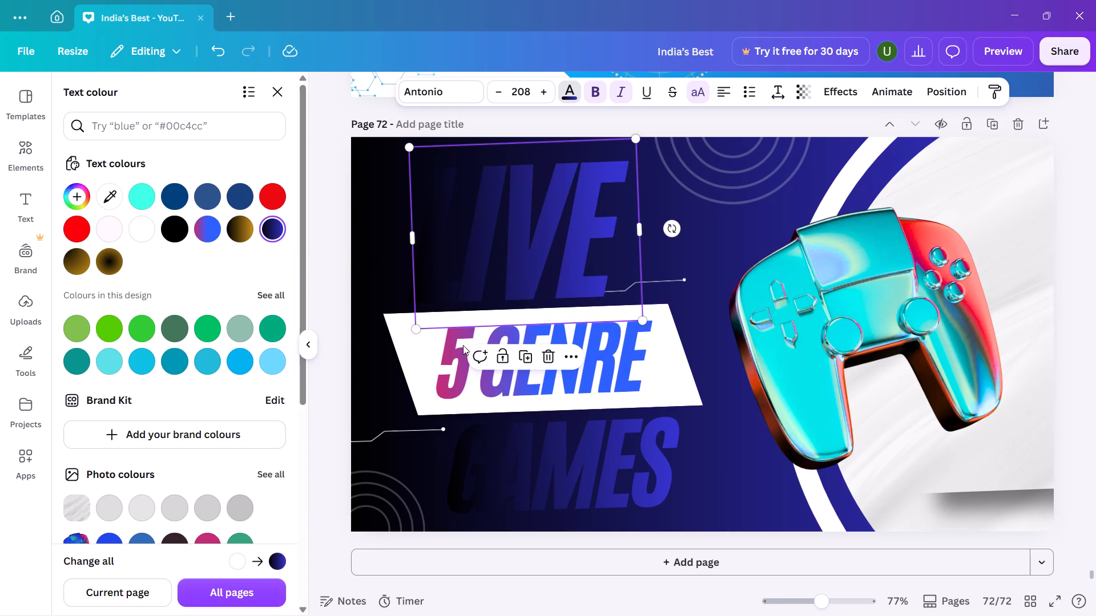
# Apply the black-to-dark-blue gradient text colour to the "5 GENRE" text.
pyautogui.click(463, 345)
pyautogui.click(276, 222)
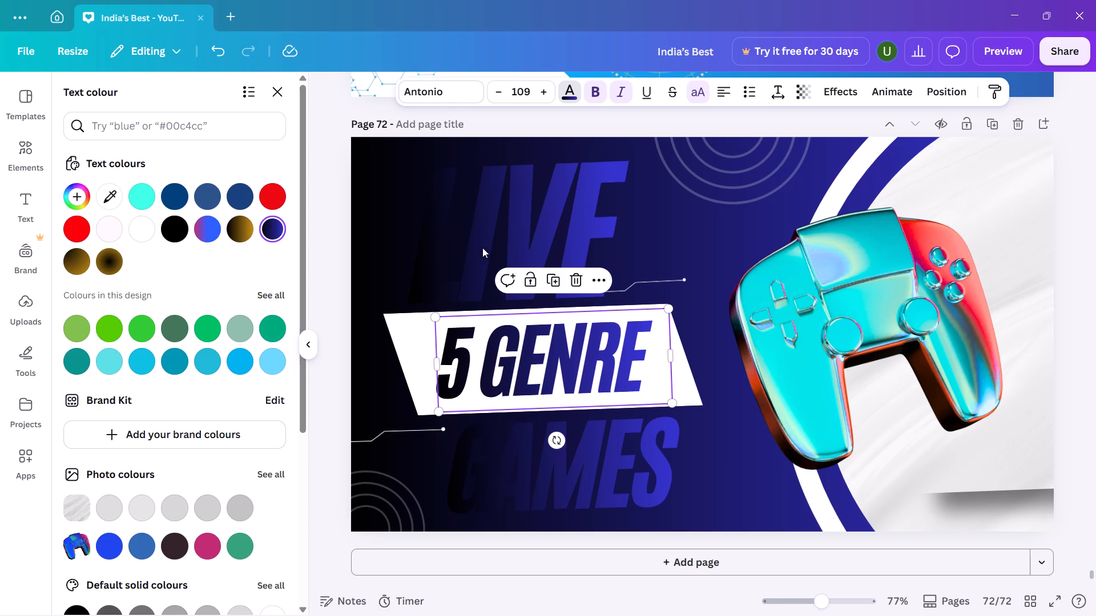
# Move the two concentric-circle graphics fully onto page 72, one beside "LIVE" and the other into the page's lower-left corner.
pyautogui.moveTo(685, 179); pyautogui.dragTo(652, 281)
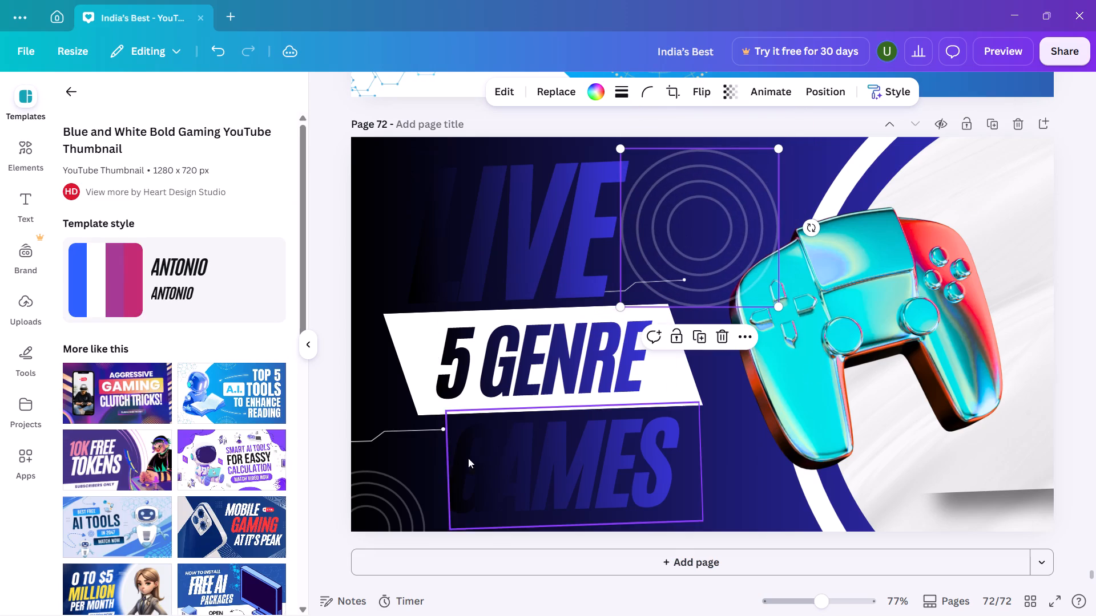
pyautogui.moveTo(367, 487); pyautogui.dragTo(413, 443)
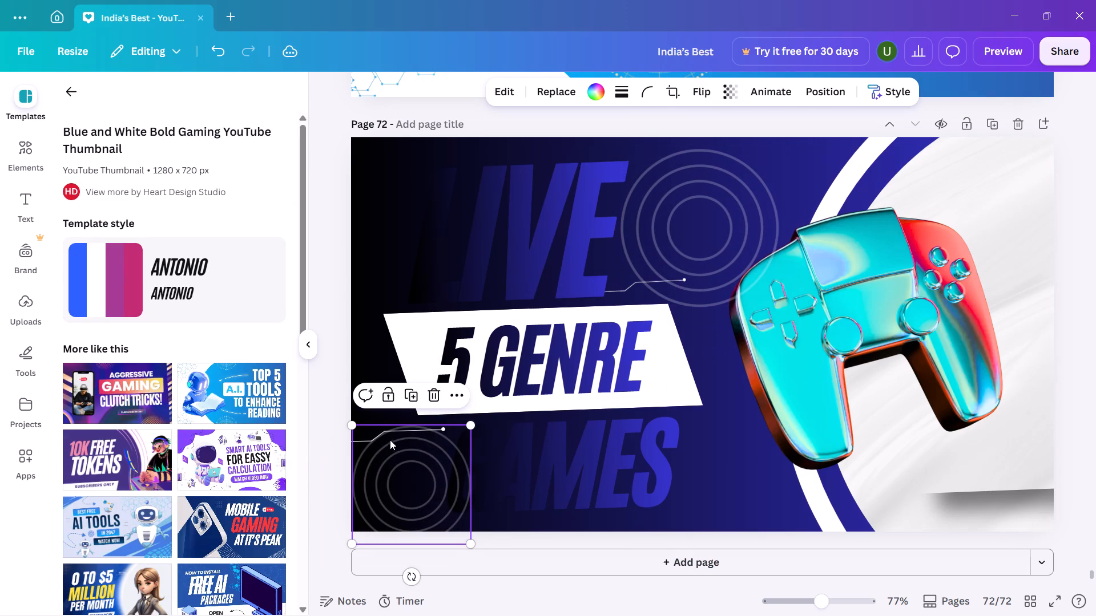
pyautogui.moveTo(375, 453); pyautogui.dragTo(379, 440)
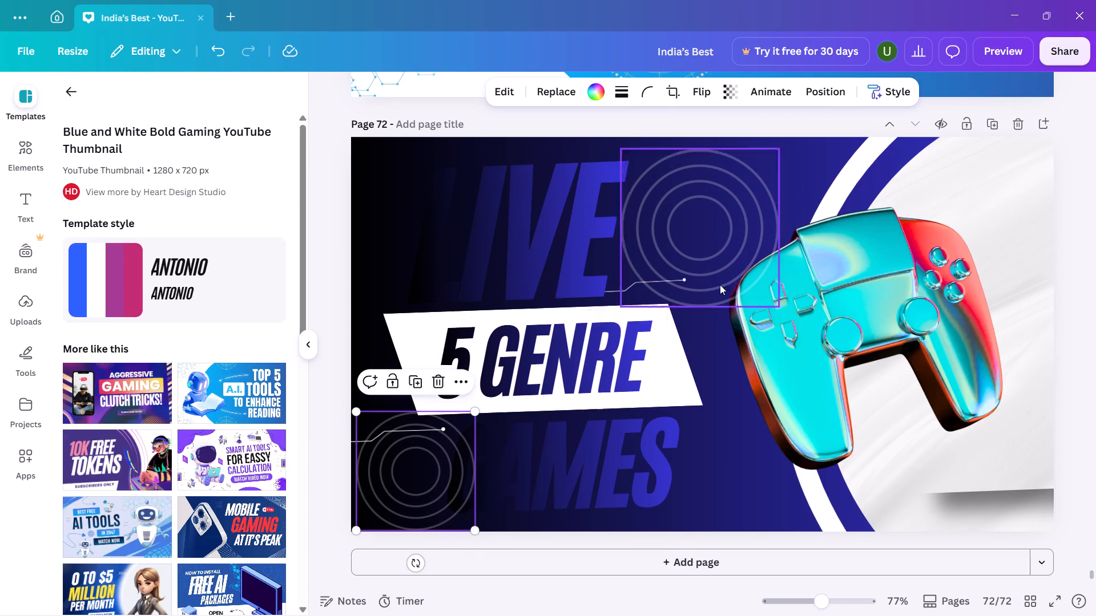
# Move the white textured circle leftward across page 72 so it sits behind the "LIVE 5 GENRE GAMES" text.
pyautogui.moveTo(942, 172); pyautogui.dragTo(762, 169)
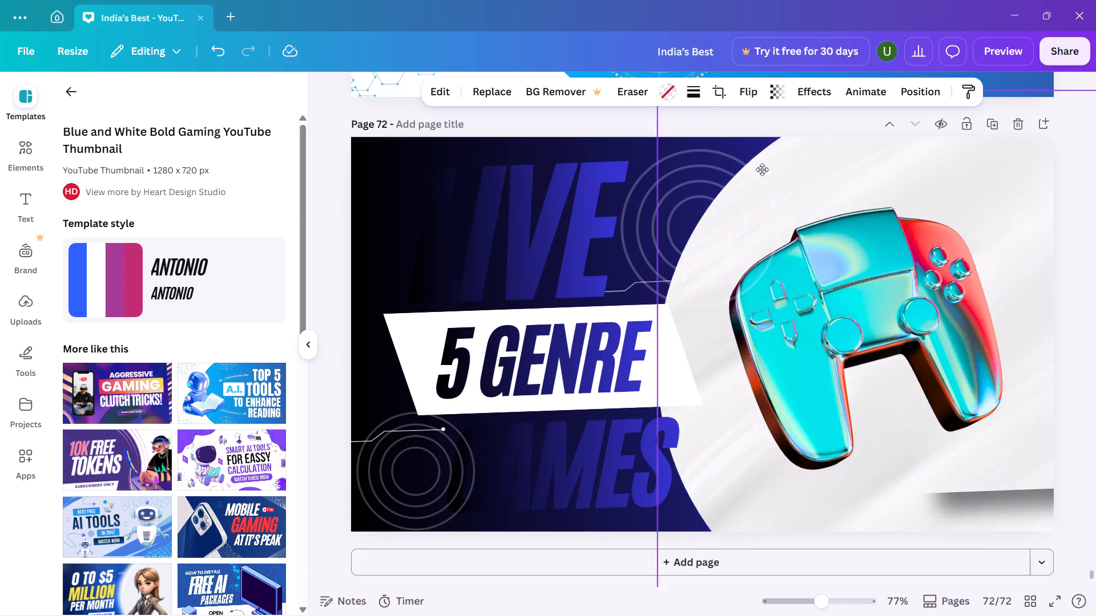
pyautogui.moveTo(762, 169); pyautogui.dragTo(484, 153)
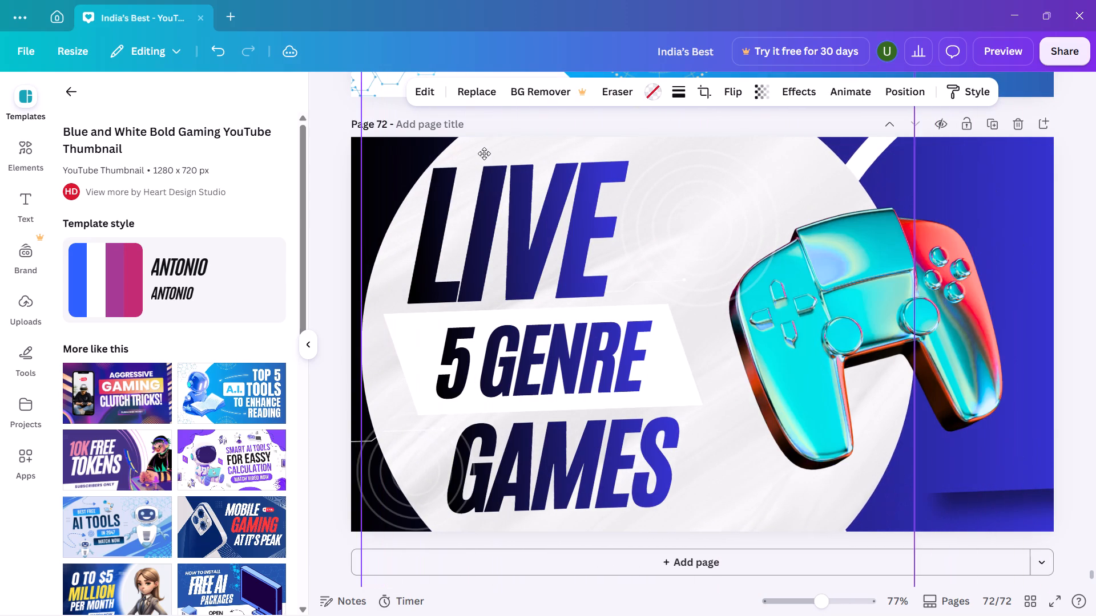
pyautogui.moveTo(484, 153); pyautogui.dragTo(490, 153)
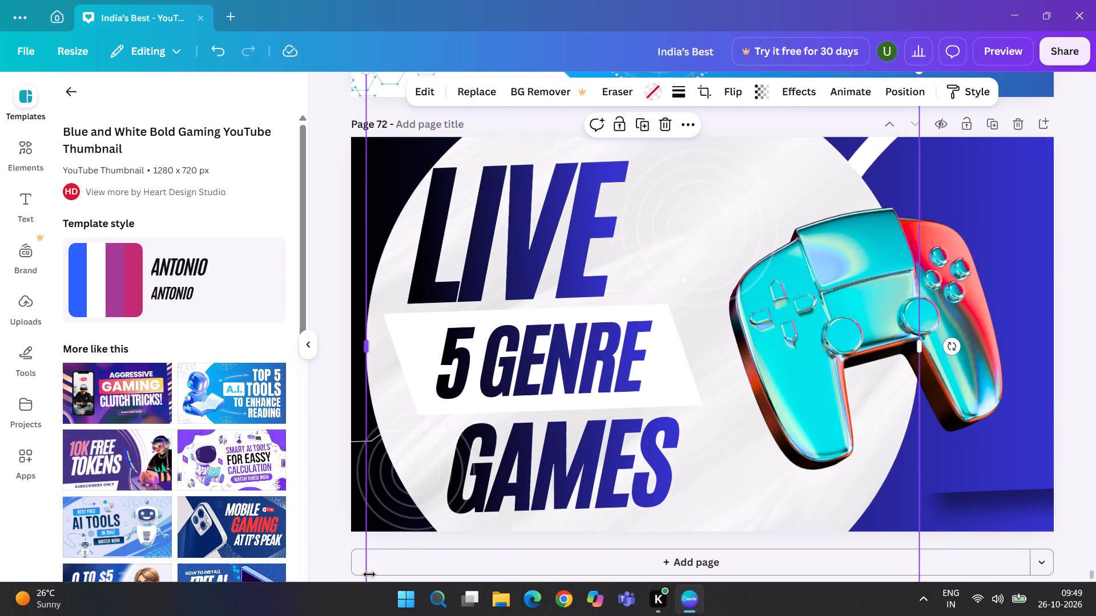
# Add a new page and apply the "Mobile Gaming At It's Peak" thumbnail template to it.
pyautogui.click(381, 565)
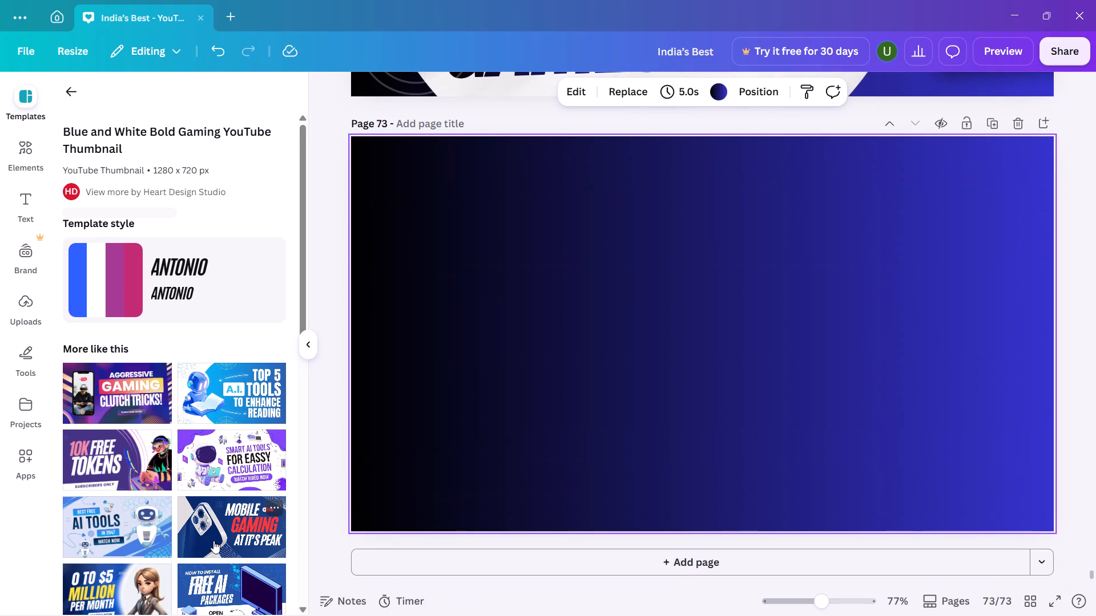
pyautogui.click(223, 530)
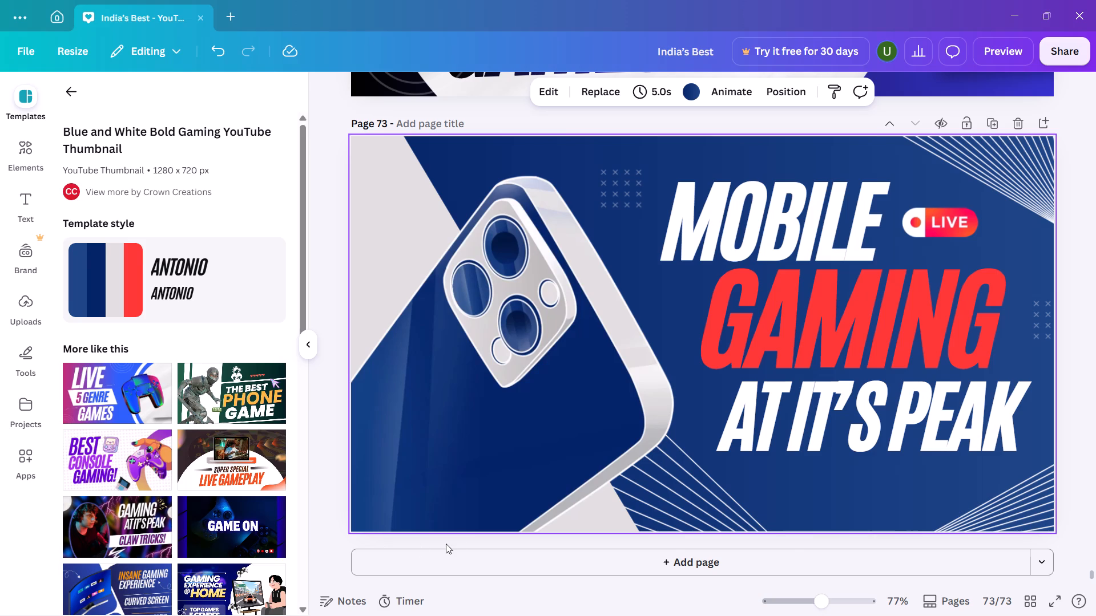
# Move the phone image on page 73 up and slightly to the right.
pyautogui.moveTo(505, 307); pyautogui.dragTo(543, 229)
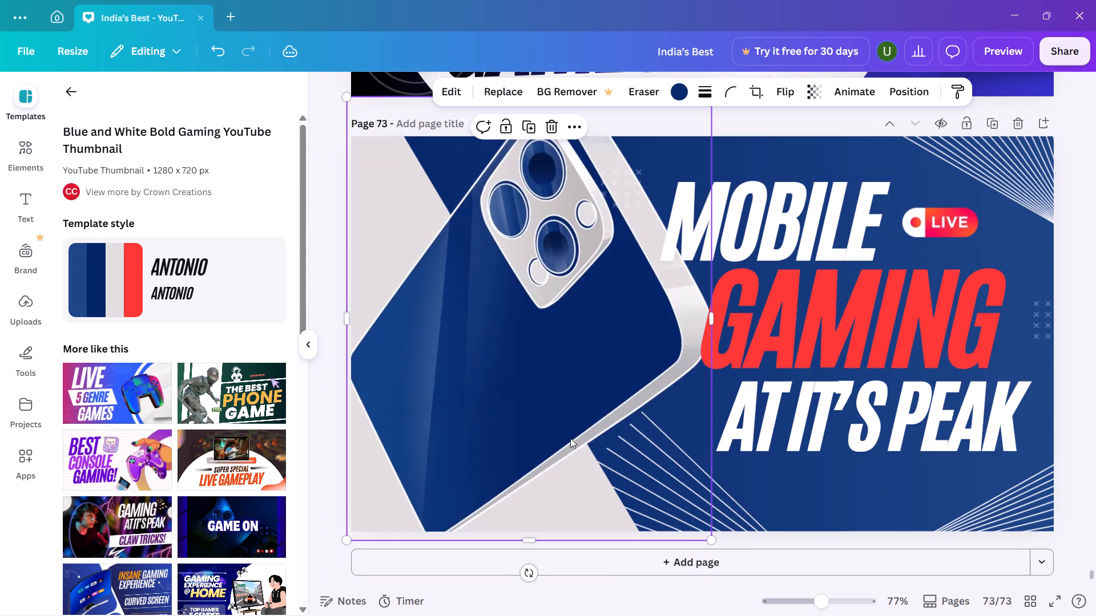
# Add a new page and apply the blue and black "GAME ON" gaming thumbnail template to it.
pyautogui.click(612, 556)
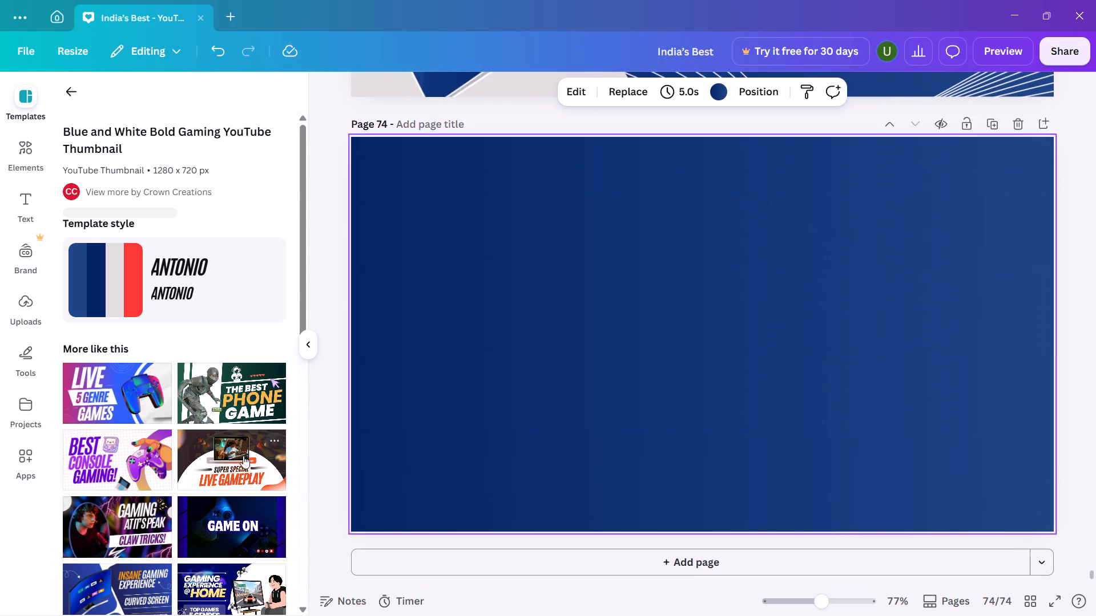
pyautogui.moveTo(203, 520); pyautogui.dragTo(470, 259)
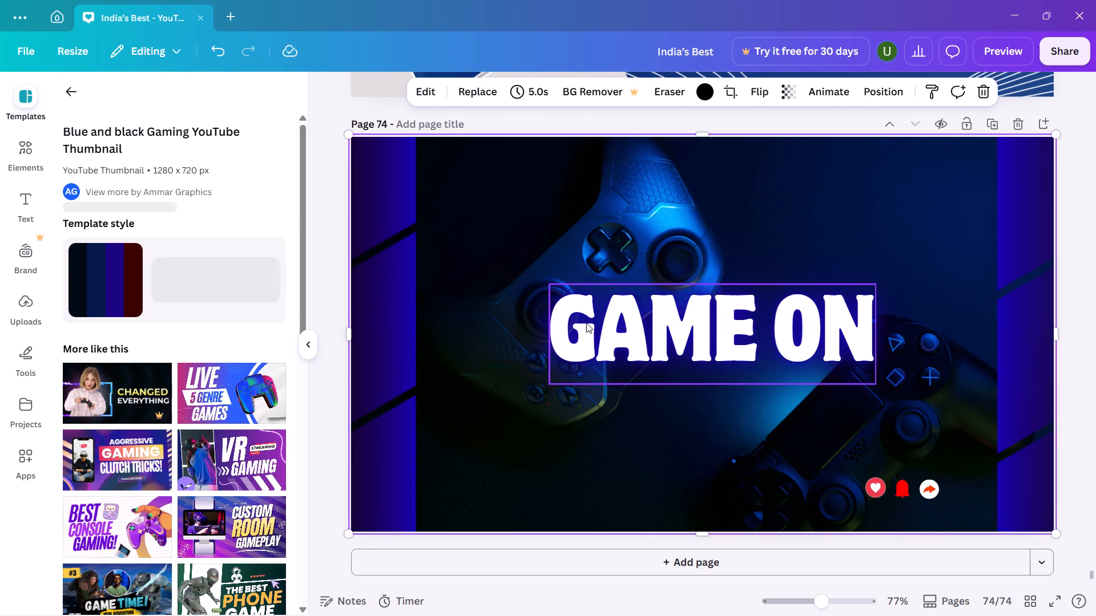
# Move the "GAME ON" heading slightly down and to the right on page 74.
pyautogui.moveTo(587, 325); pyautogui.dragTo(618, 355)
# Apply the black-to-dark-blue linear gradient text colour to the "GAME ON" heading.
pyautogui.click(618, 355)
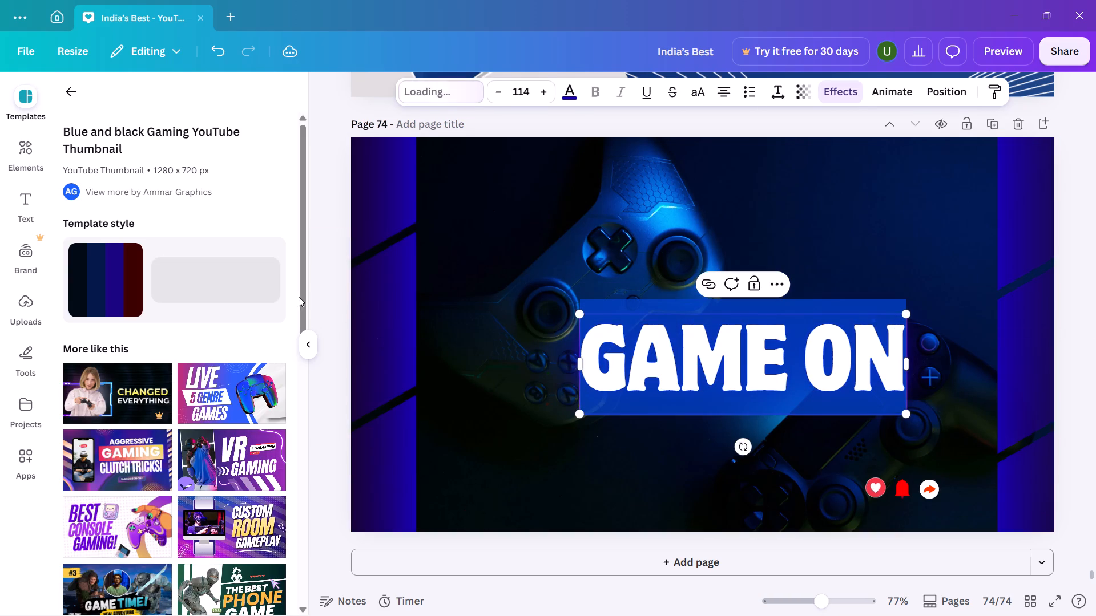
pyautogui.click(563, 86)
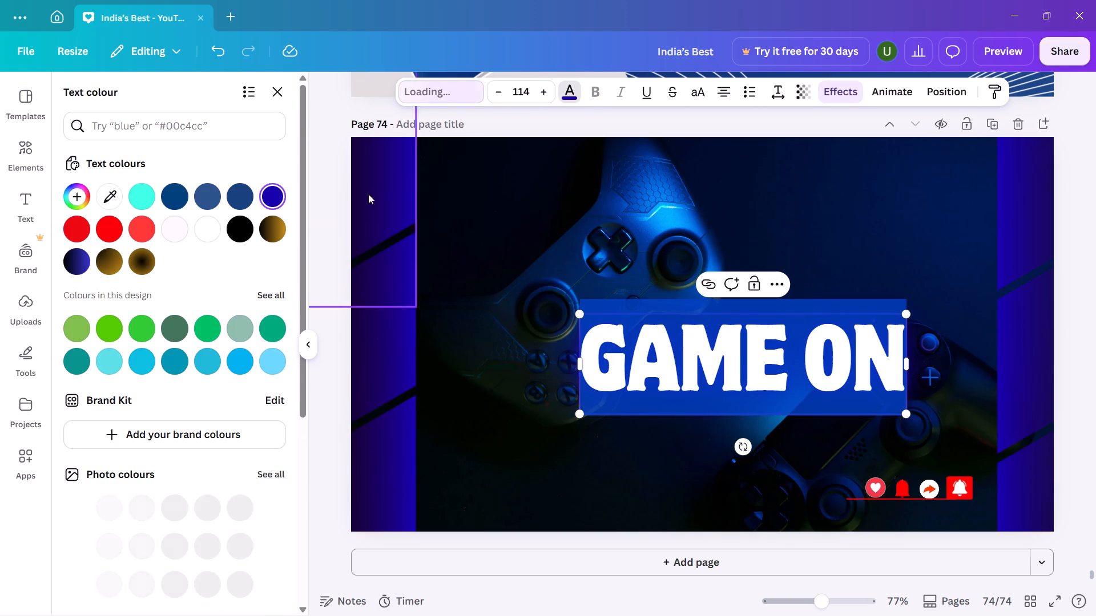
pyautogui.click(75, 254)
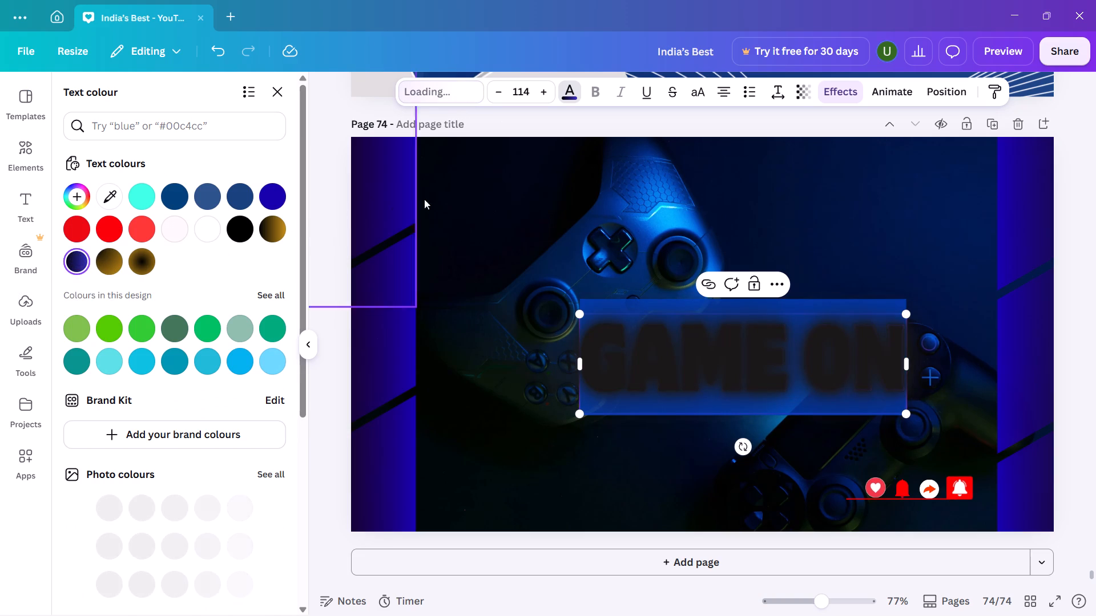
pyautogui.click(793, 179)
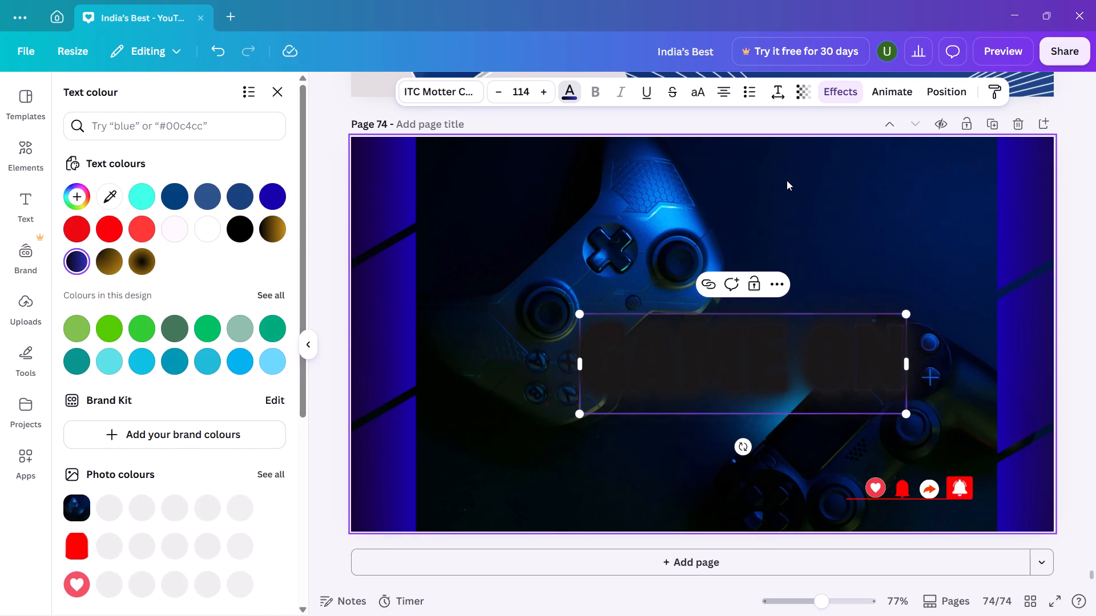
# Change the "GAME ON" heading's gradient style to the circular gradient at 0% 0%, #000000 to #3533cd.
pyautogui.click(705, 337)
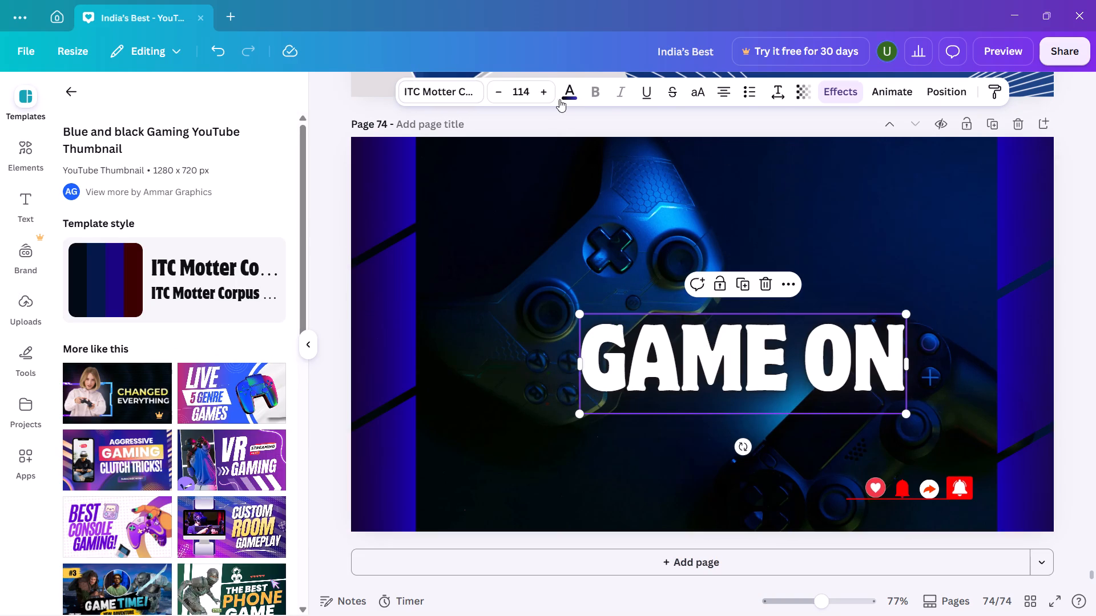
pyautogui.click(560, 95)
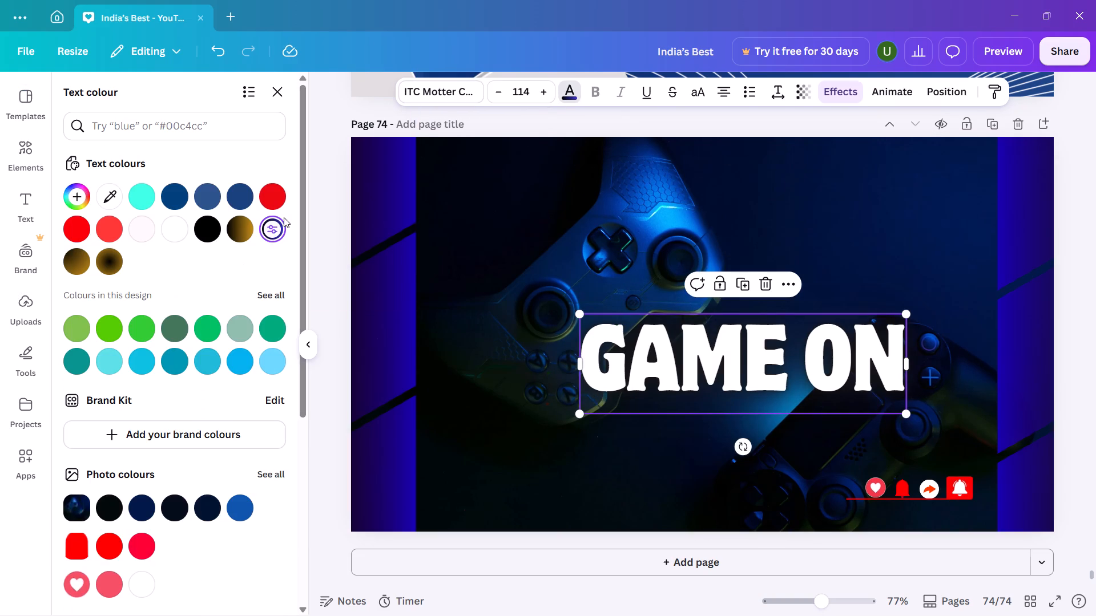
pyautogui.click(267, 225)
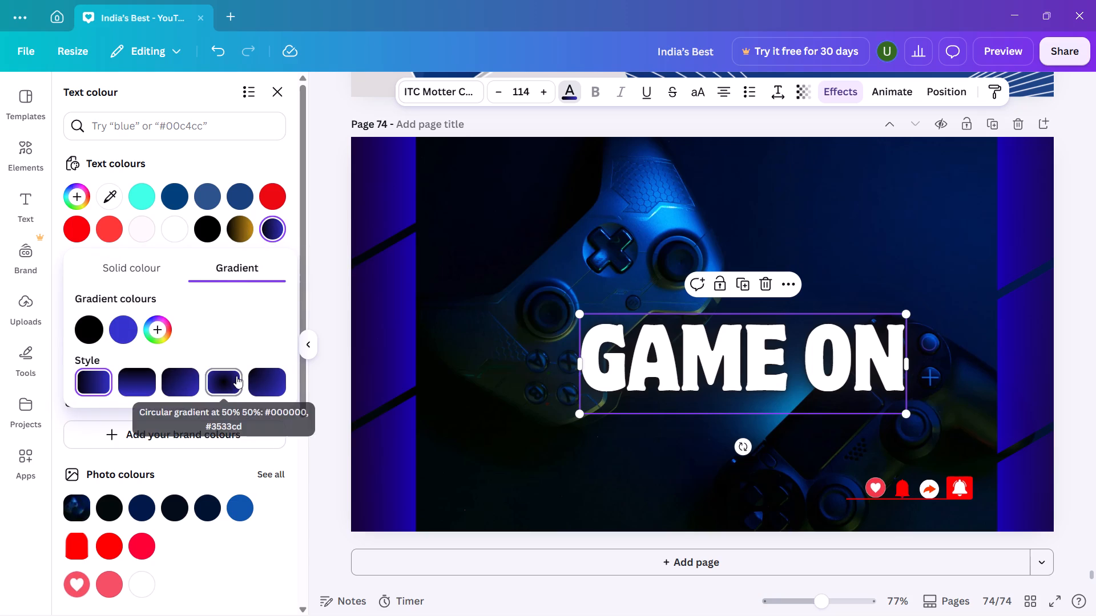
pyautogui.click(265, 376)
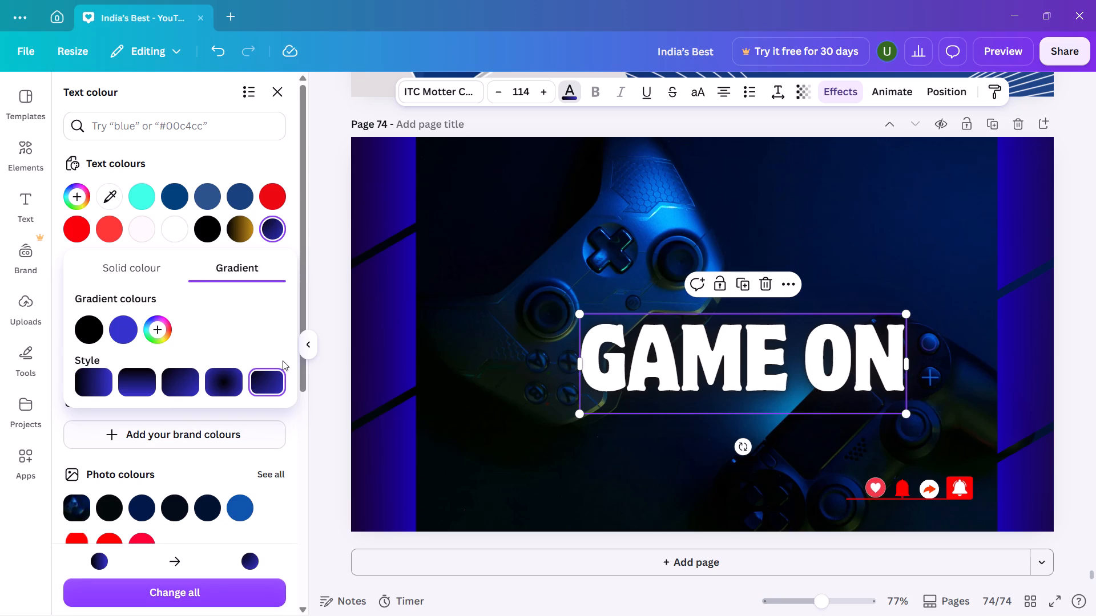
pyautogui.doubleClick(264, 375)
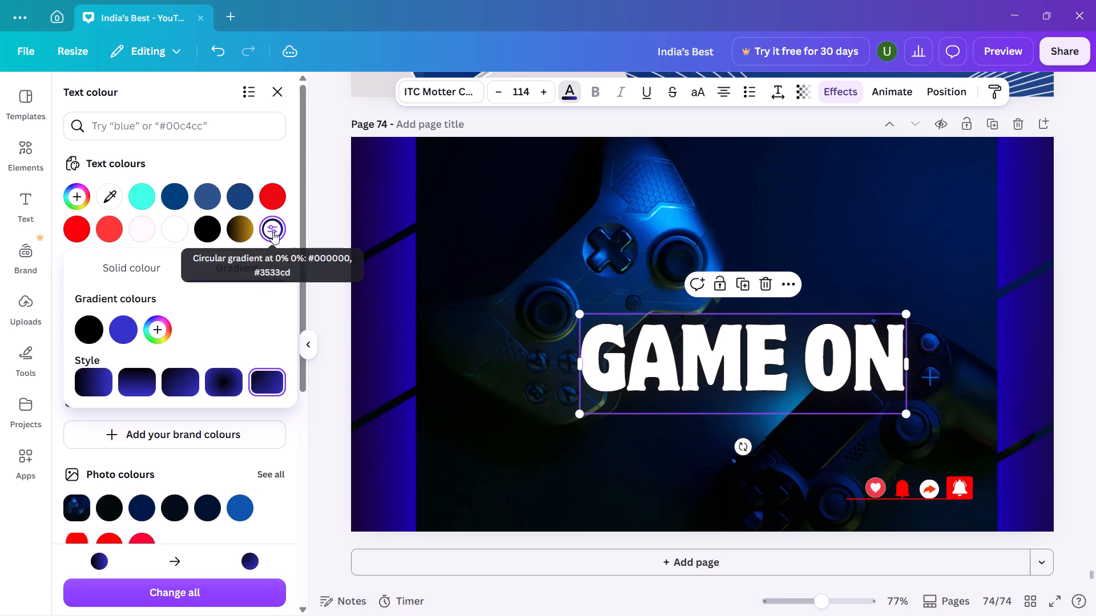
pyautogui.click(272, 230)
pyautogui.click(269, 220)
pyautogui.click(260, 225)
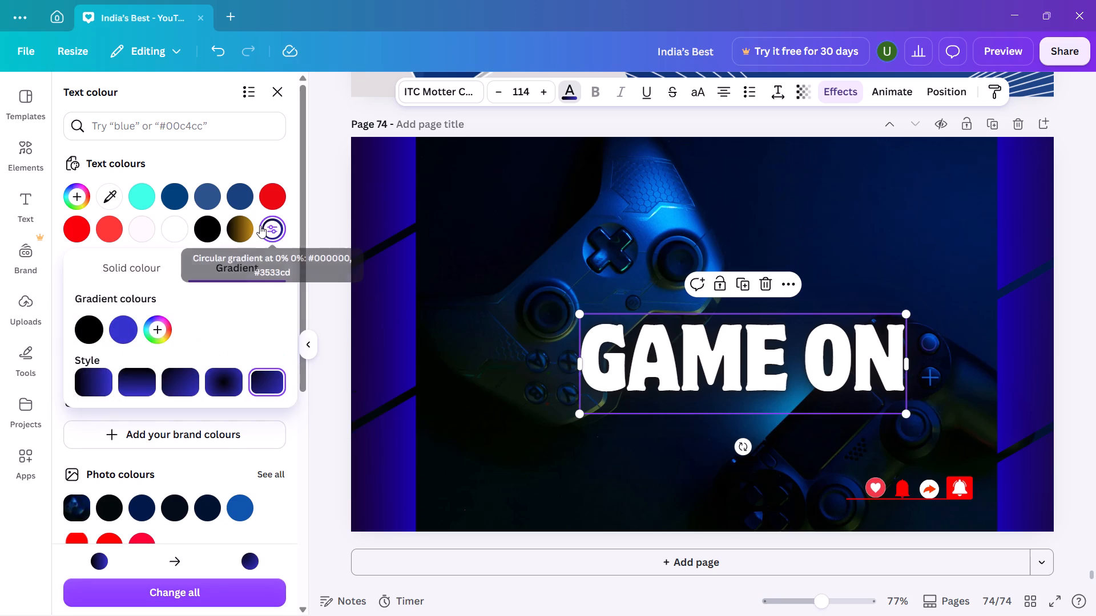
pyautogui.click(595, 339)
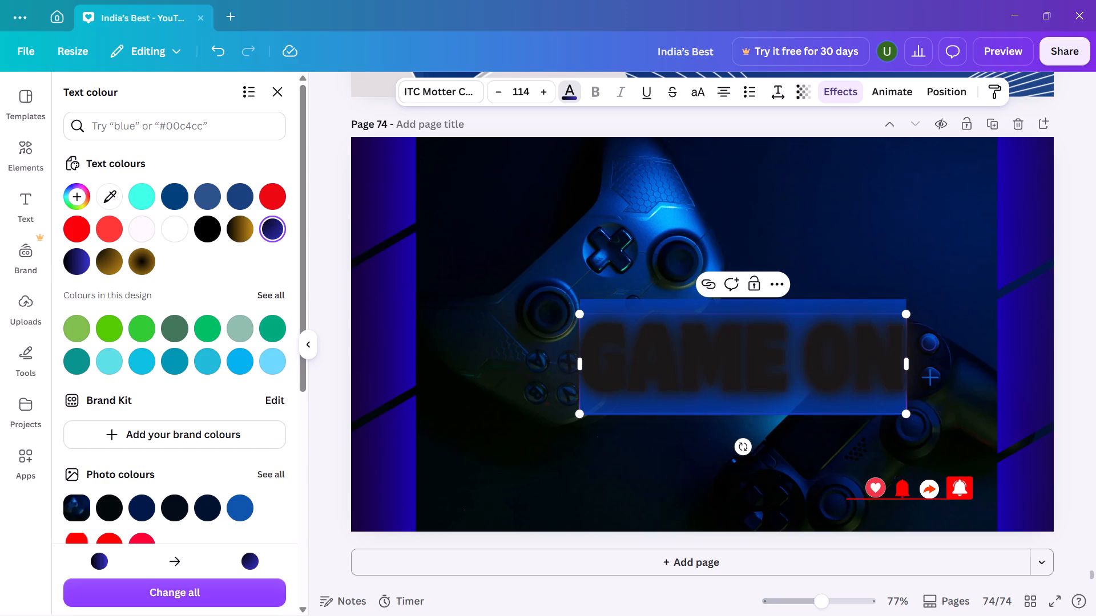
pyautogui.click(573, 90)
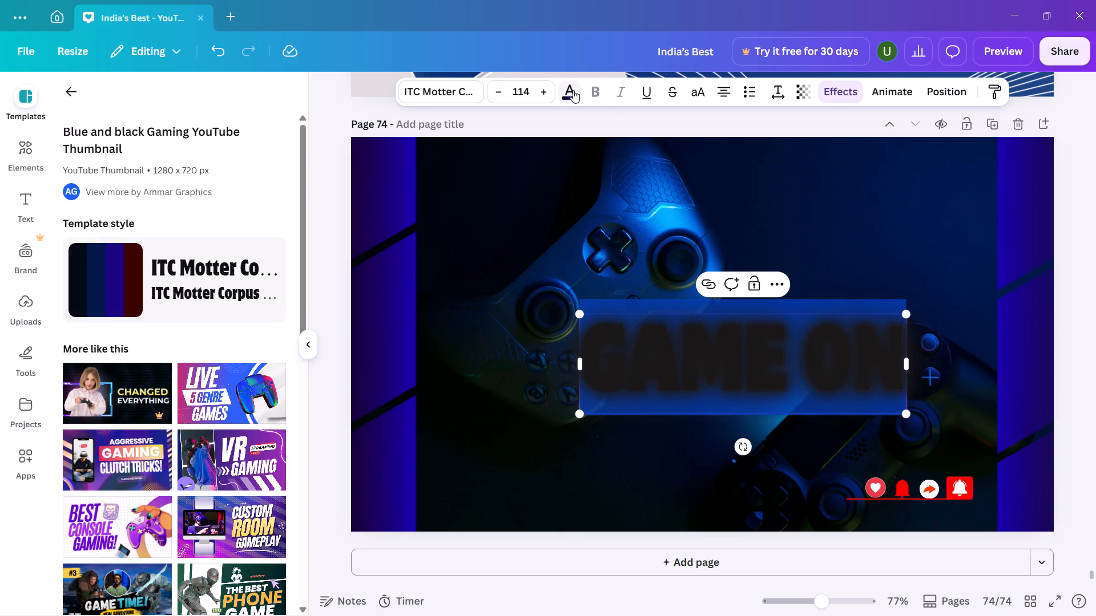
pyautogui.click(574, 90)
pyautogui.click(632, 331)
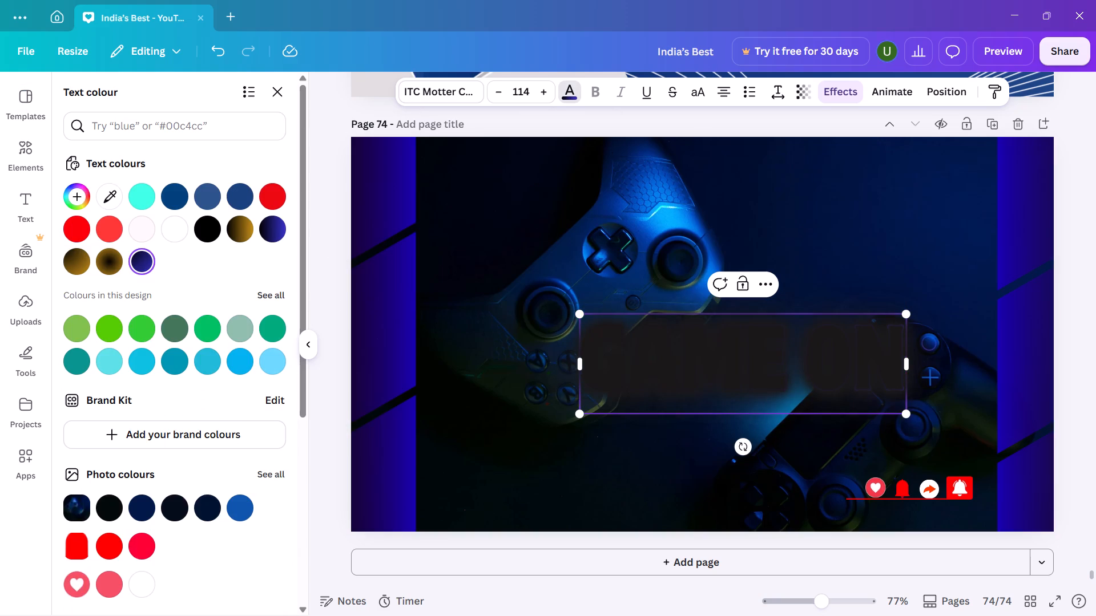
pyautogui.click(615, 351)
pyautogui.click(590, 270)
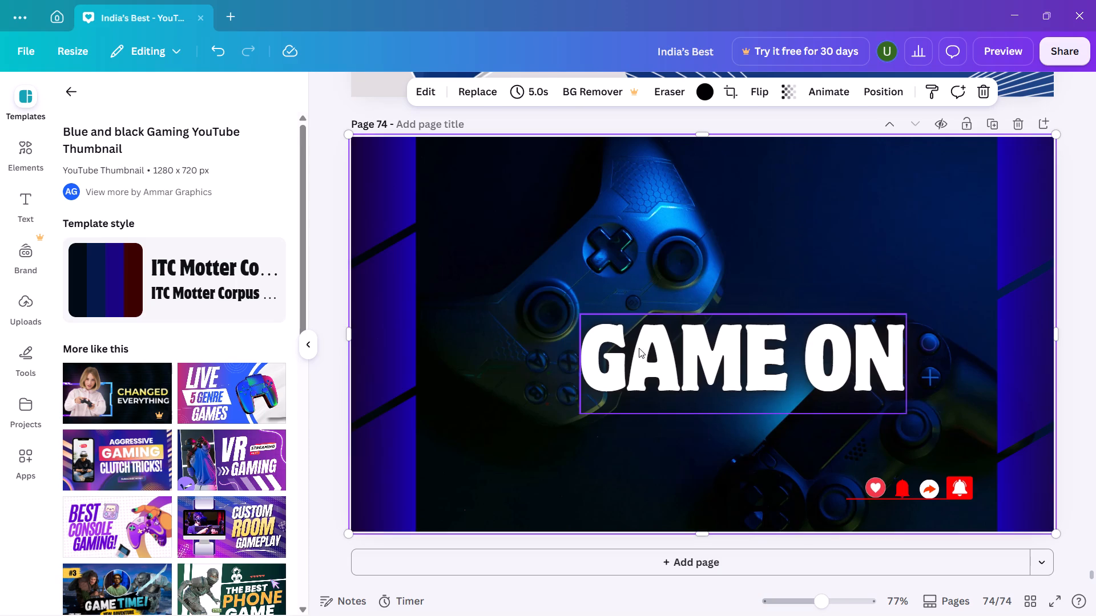
# Set the "GAME ON" heading's text colour to the 90° linear gradient from #000000 to #3533cd.
pyautogui.click(639, 348)
pyautogui.click(562, 91)
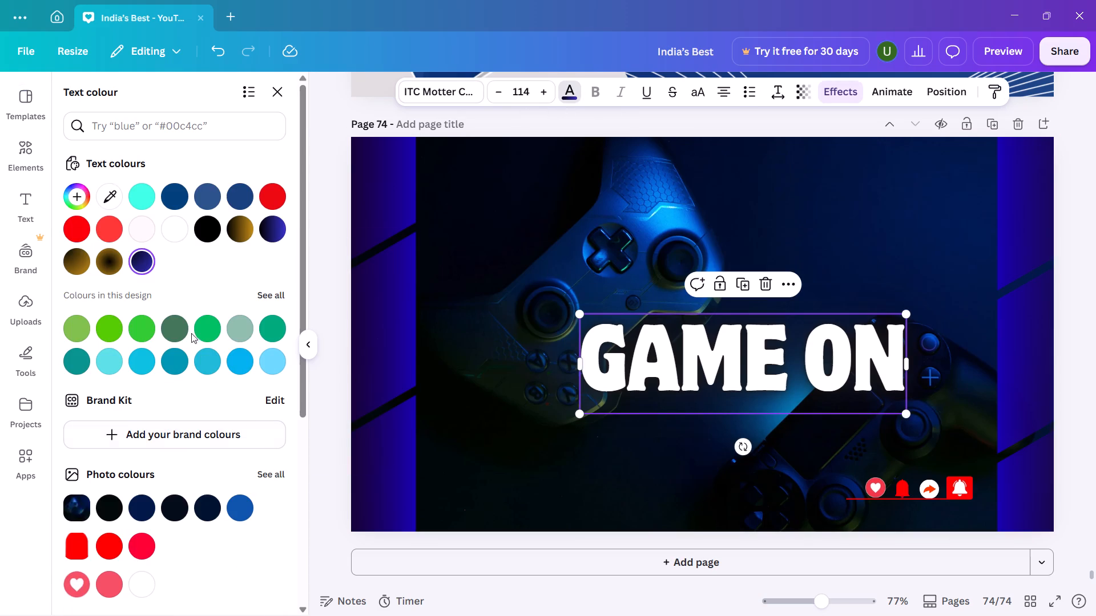
pyautogui.click(276, 223)
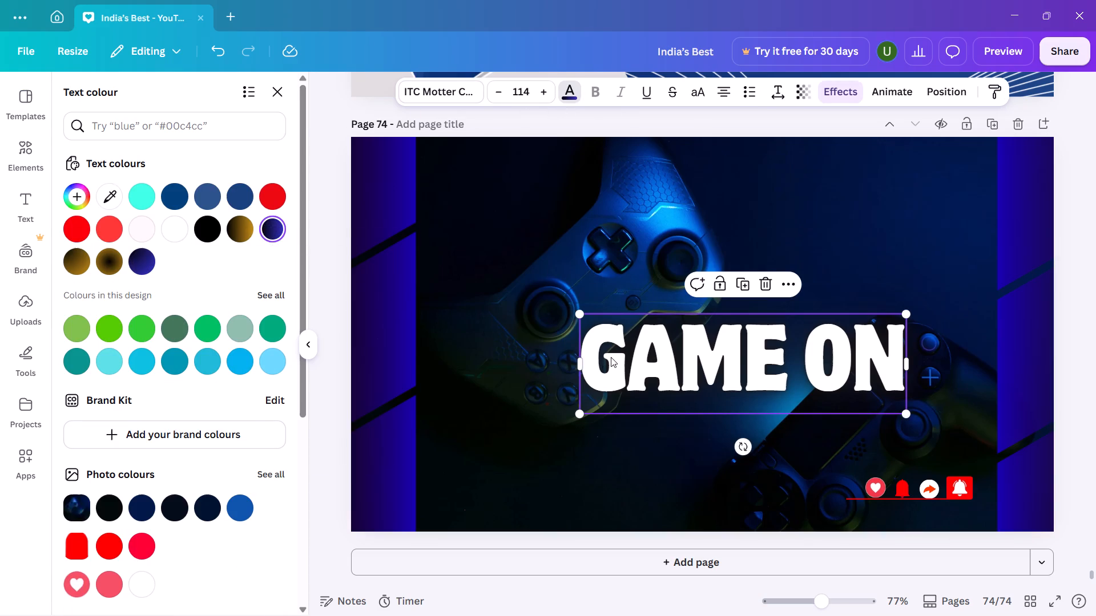
# Retype the "GAME ON" heading in lowercase as "game on", with two spaces between the words.
pyautogui.click(613, 355)
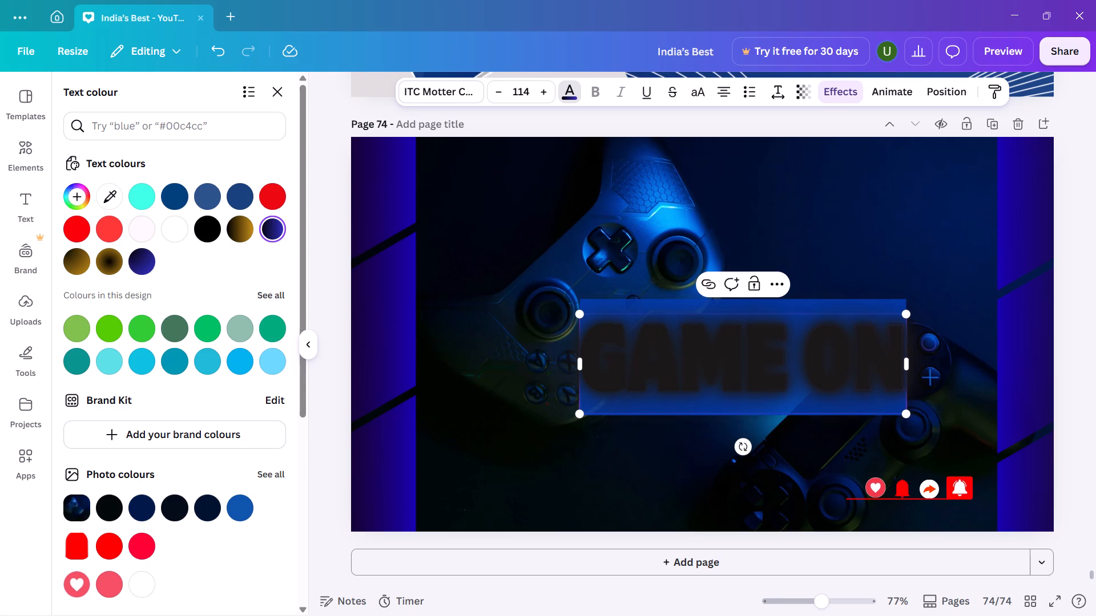
pyautogui.write('ga')
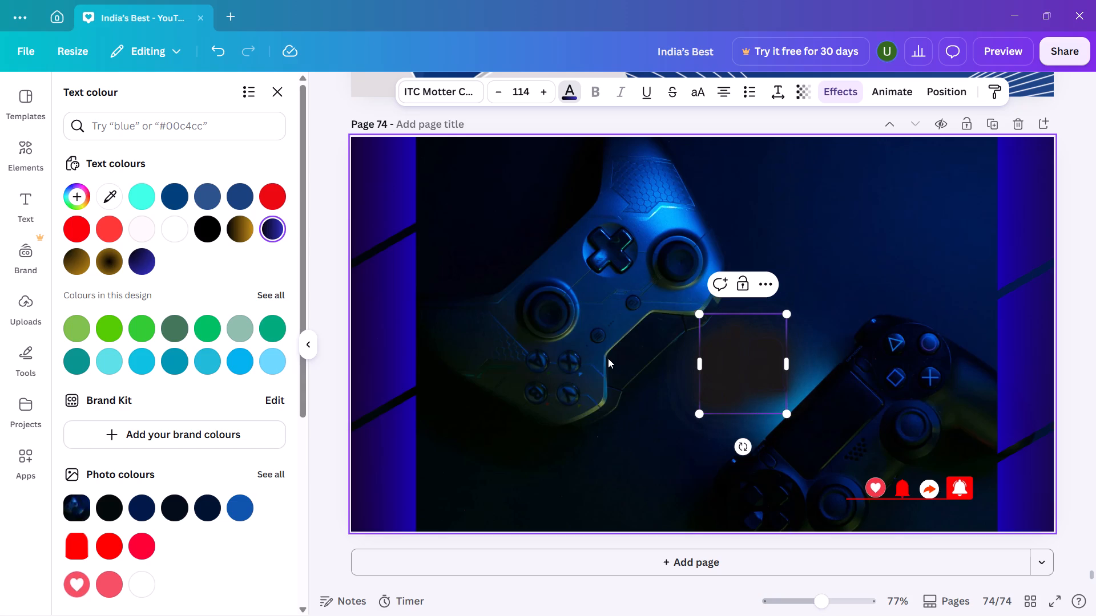
pyautogui.press('m')
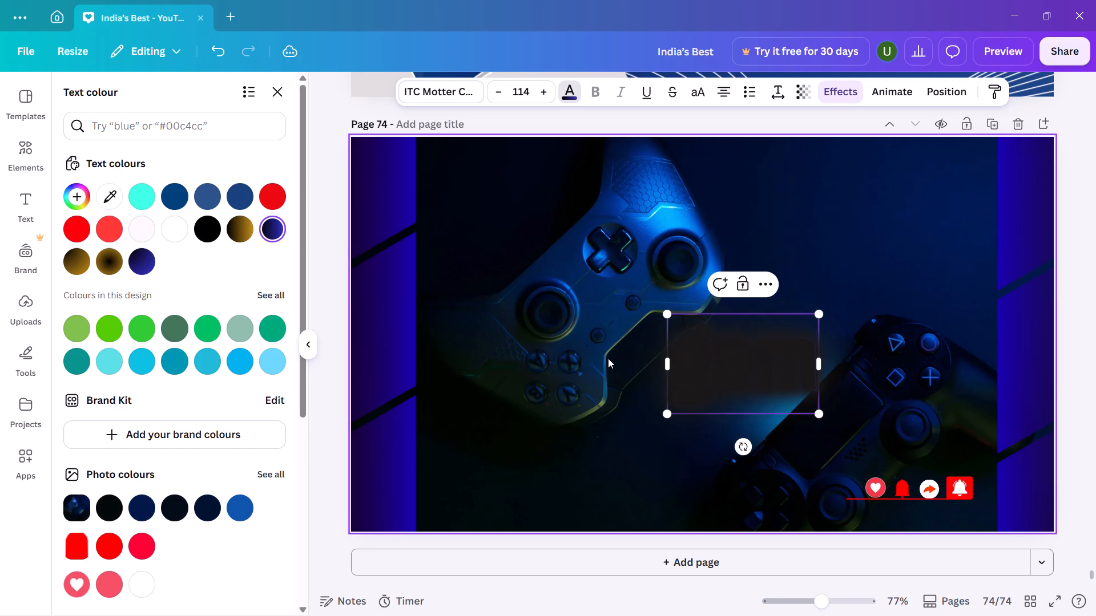
pyautogui.press('e')
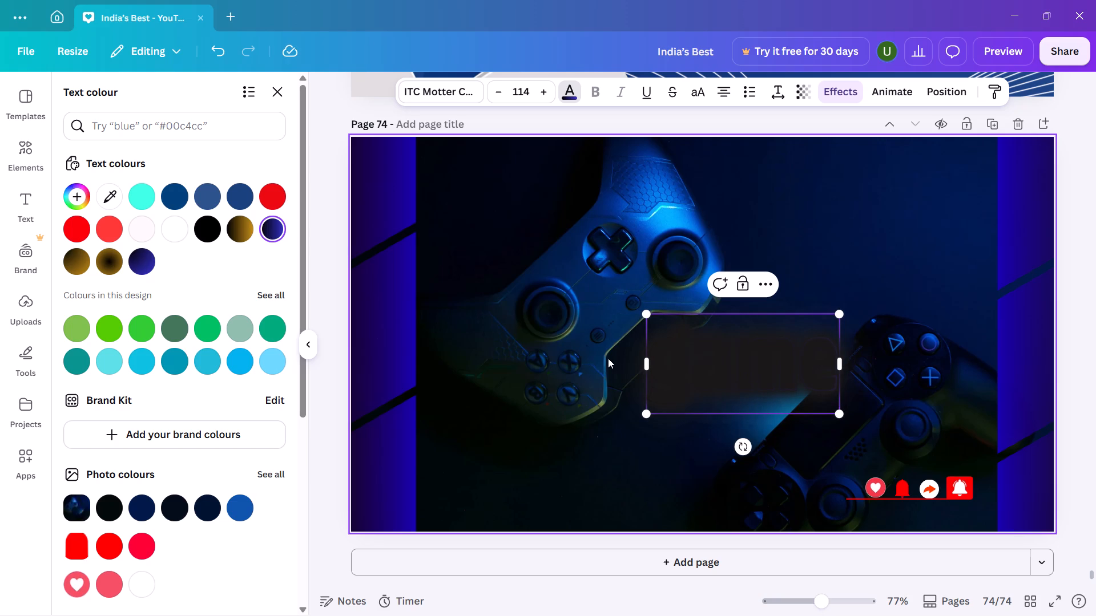
pyautogui.press('space')
pyautogui.press('space')
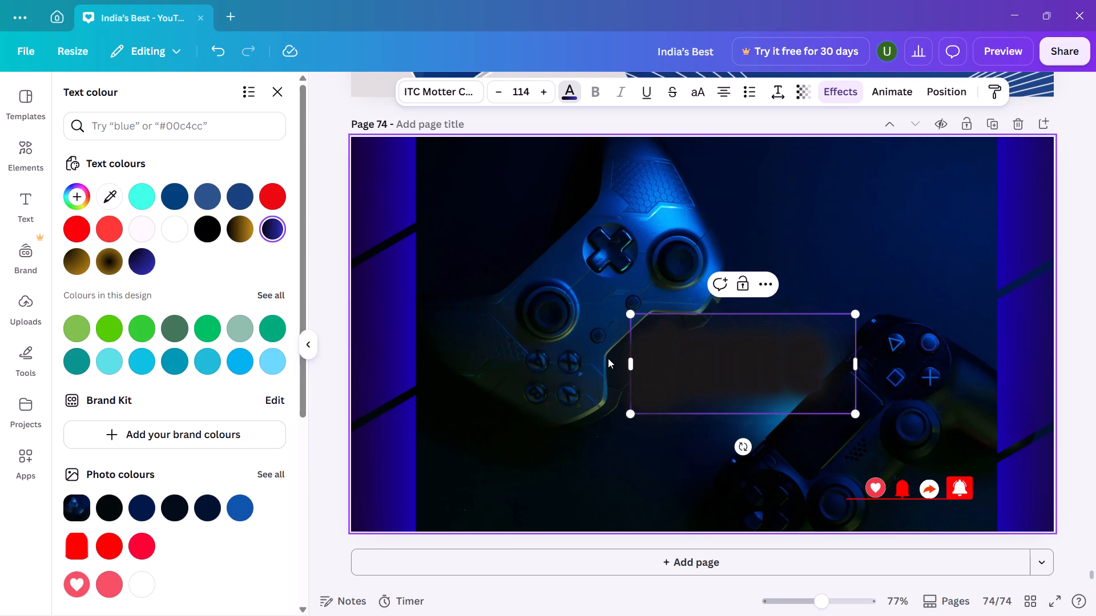
pyautogui.press('o')
pyautogui.press('n')
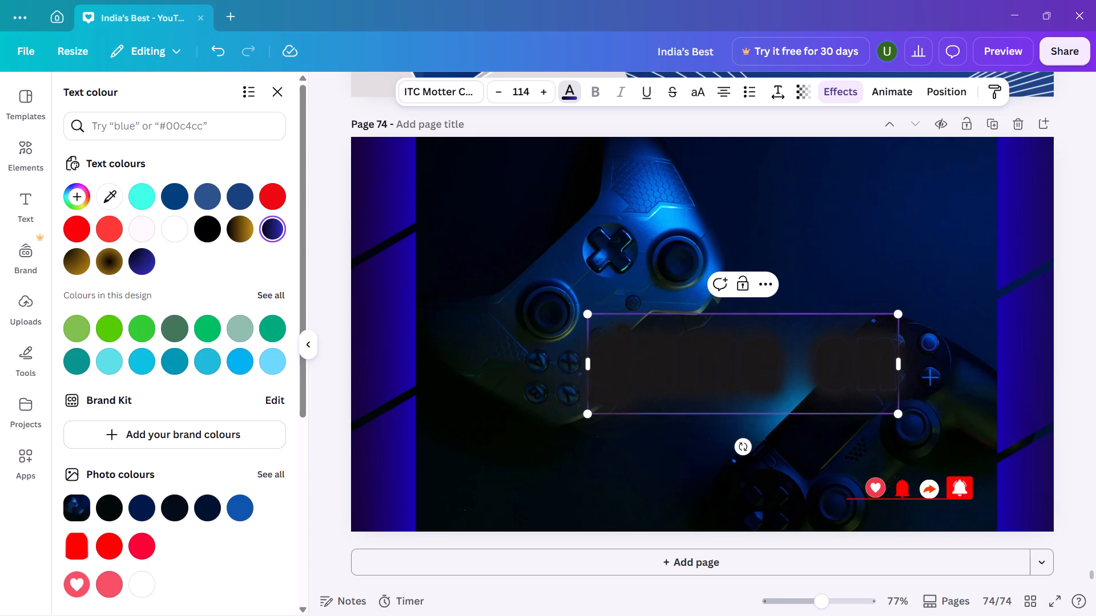
pyautogui.click(802, 220)
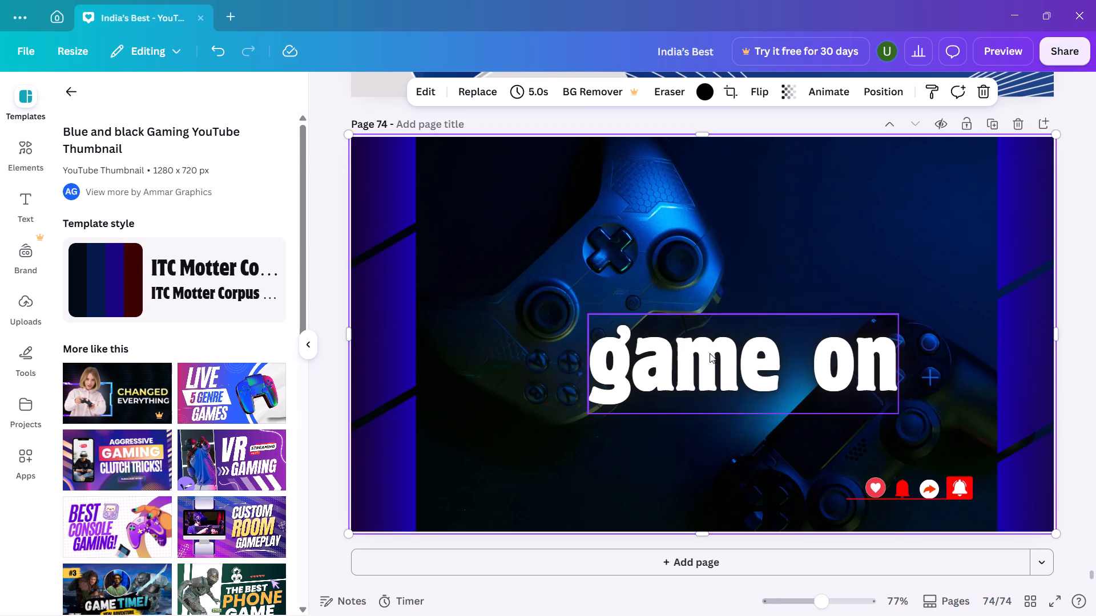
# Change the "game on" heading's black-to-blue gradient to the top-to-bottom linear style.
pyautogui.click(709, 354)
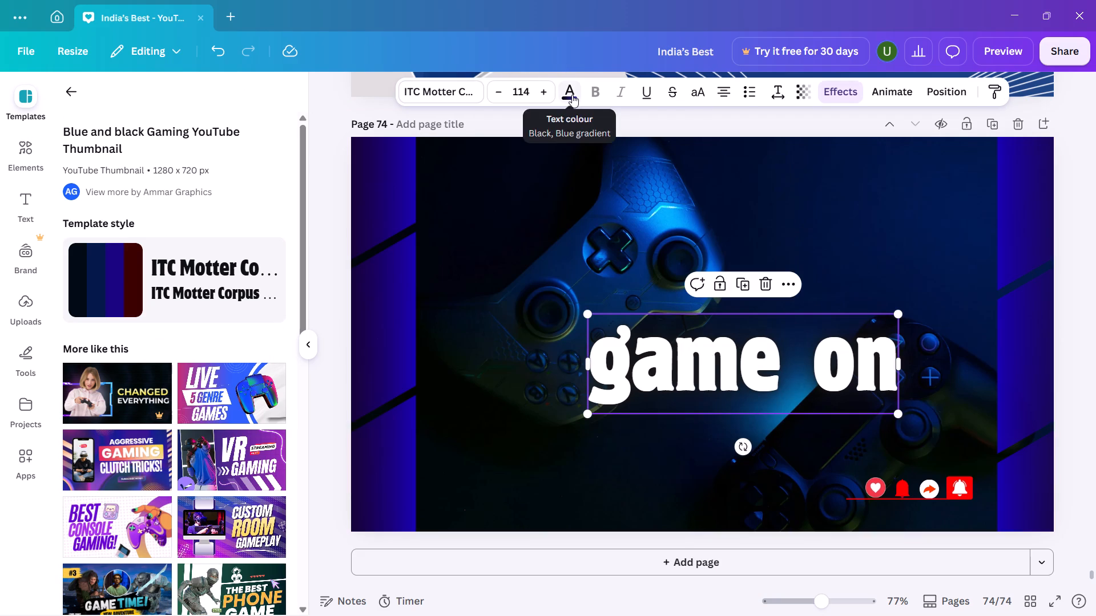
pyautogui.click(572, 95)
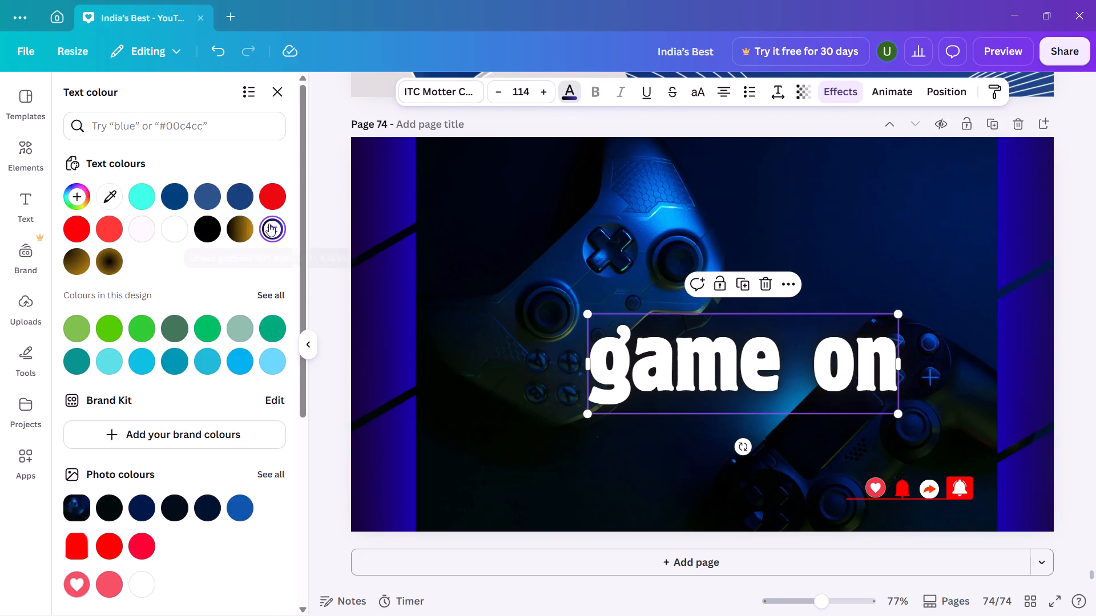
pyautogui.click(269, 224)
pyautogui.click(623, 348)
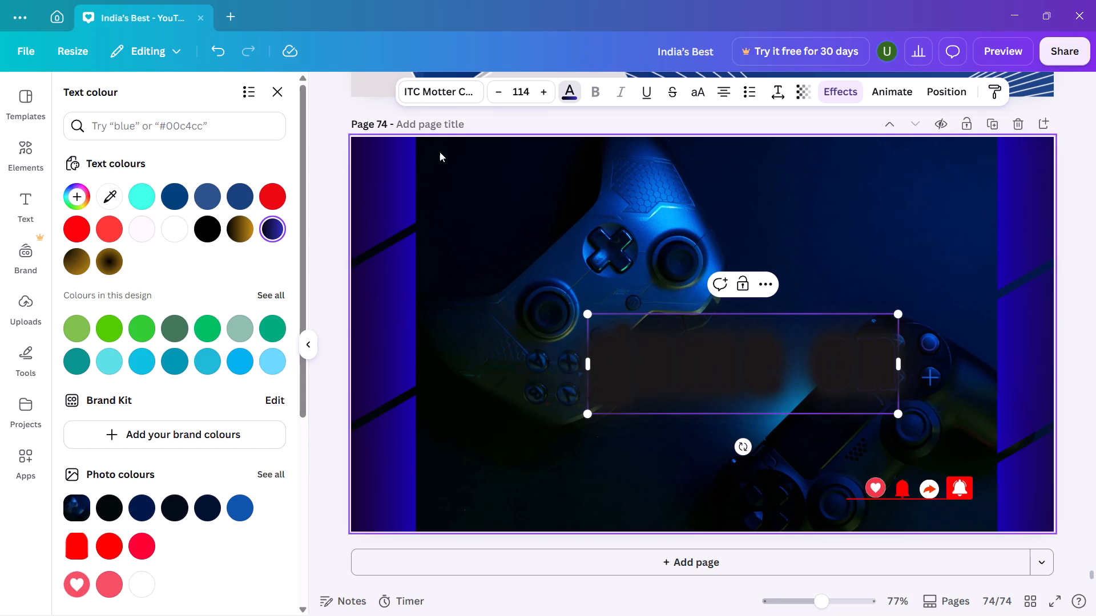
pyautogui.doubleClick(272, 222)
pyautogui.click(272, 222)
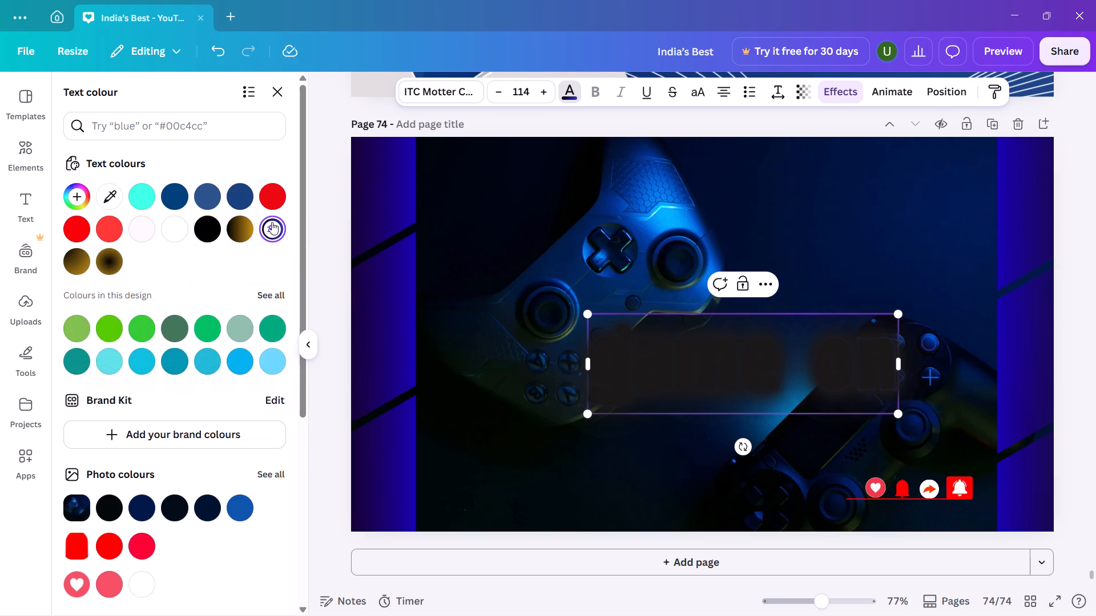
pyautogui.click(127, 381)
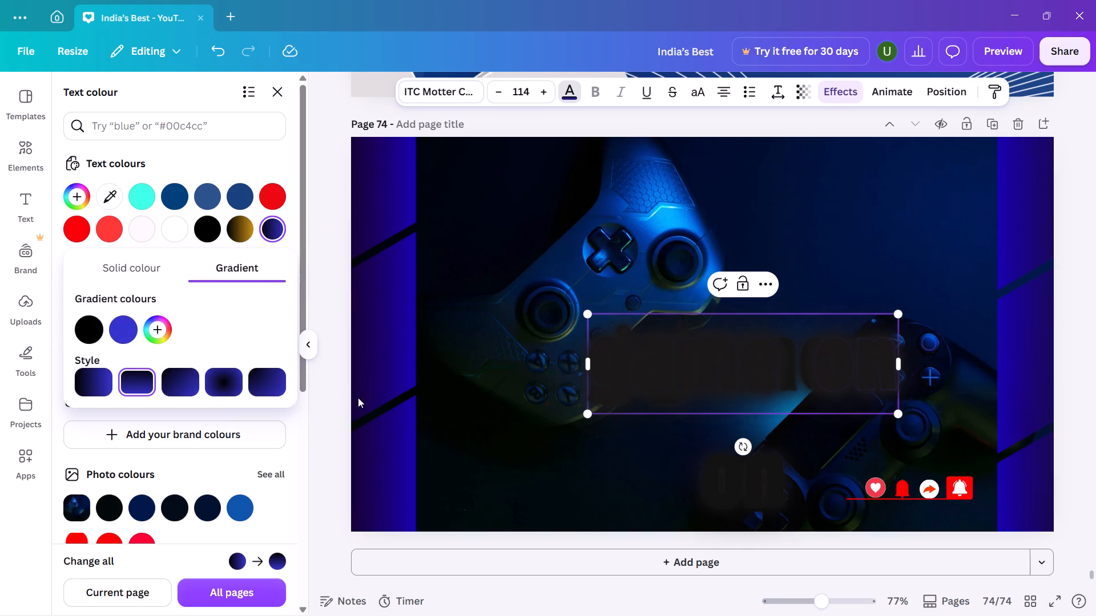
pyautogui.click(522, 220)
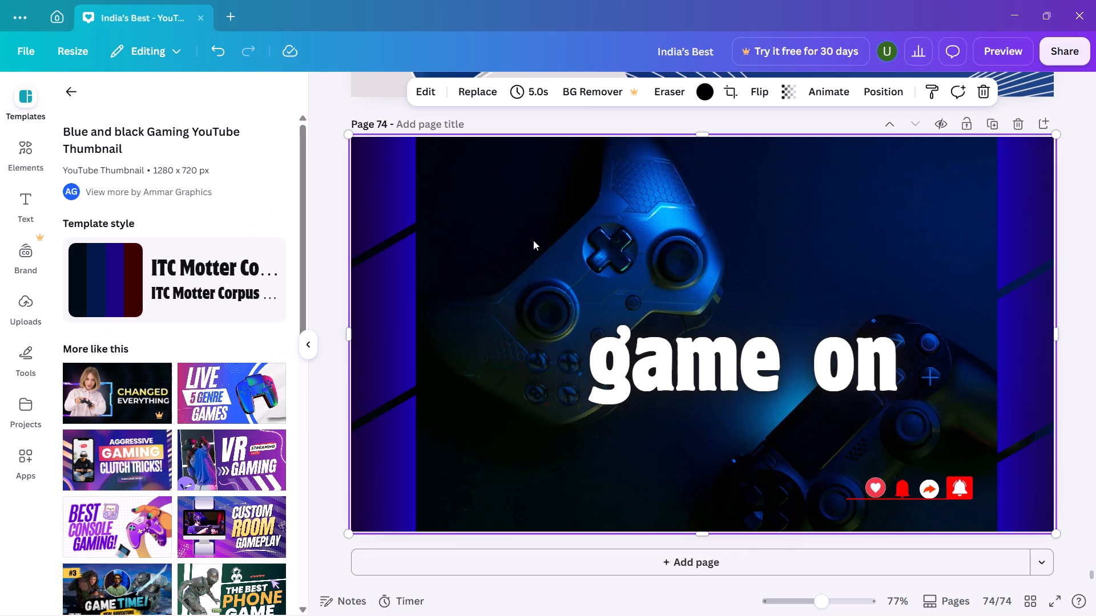
# Widen the "game on" text box towards its left side and shift the heading slightly to the right.
pyautogui.click(602, 393)
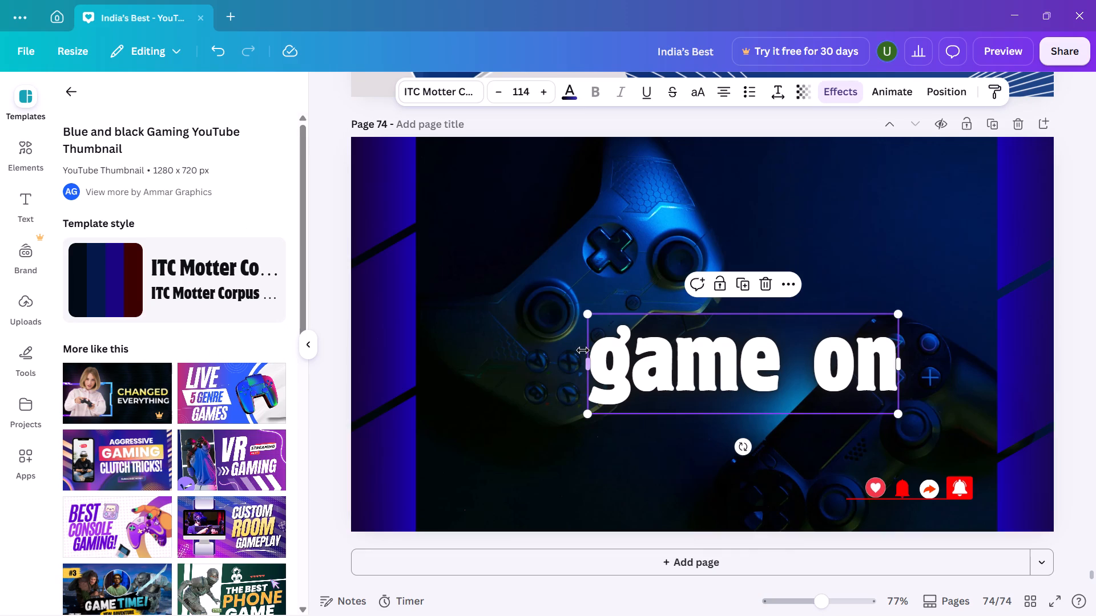
pyautogui.moveTo(583, 350); pyautogui.dragTo(551, 323)
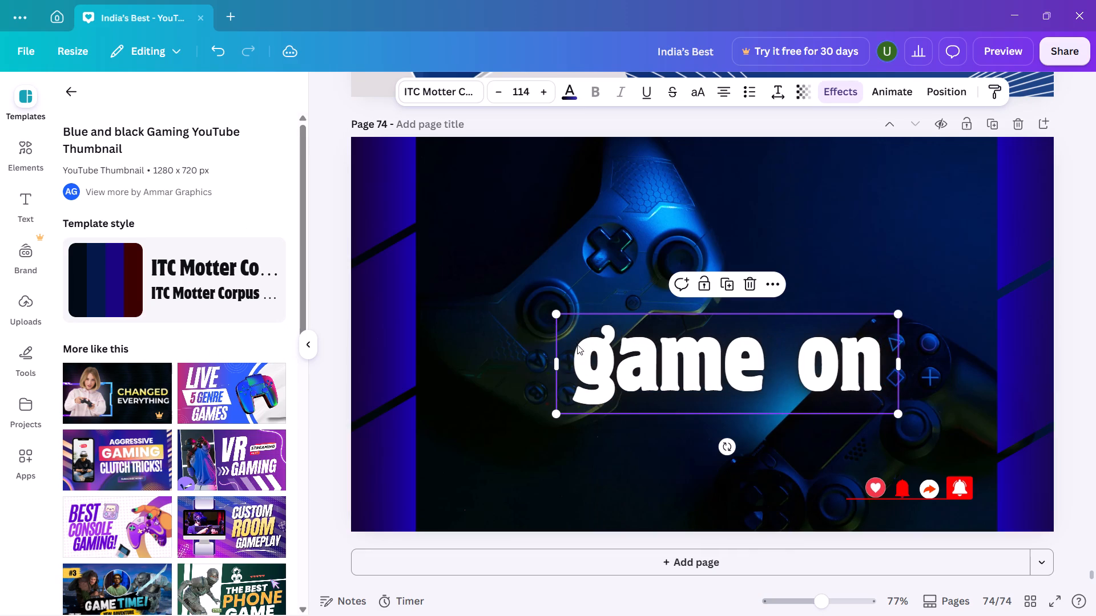
pyautogui.moveTo(568, 340); pyautogui.dragTo(598, 337)
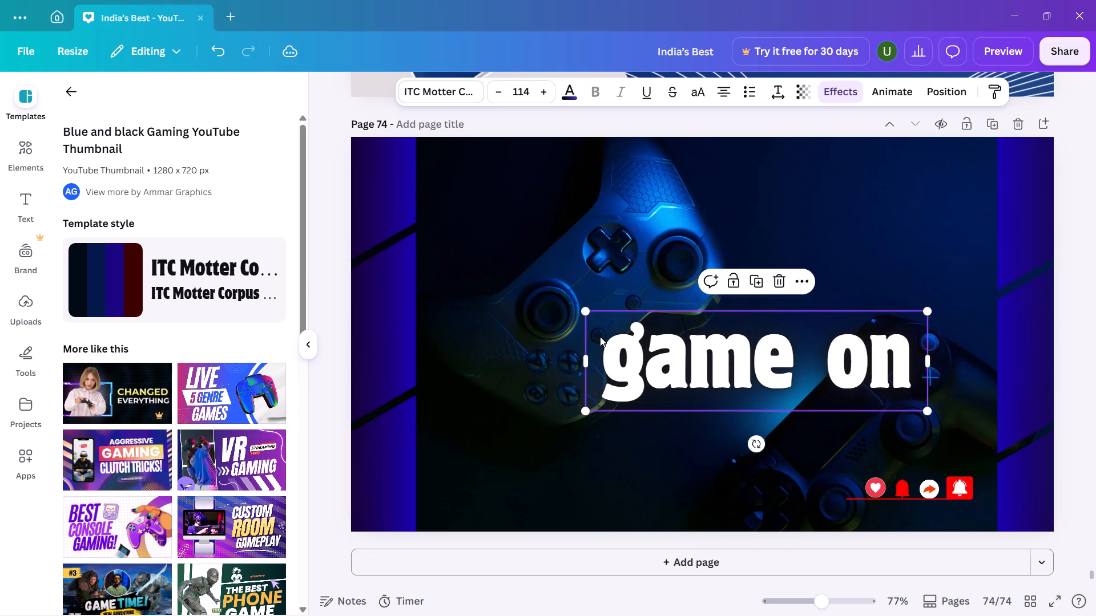
# Recolour all of the "game on" lettering with the black-to-gold circular gradient that radiates from the corner.
pyautogui.click(599, 337)
pyautogui.moveTo(599, 336); pyautogui.dragTo(671, 336)
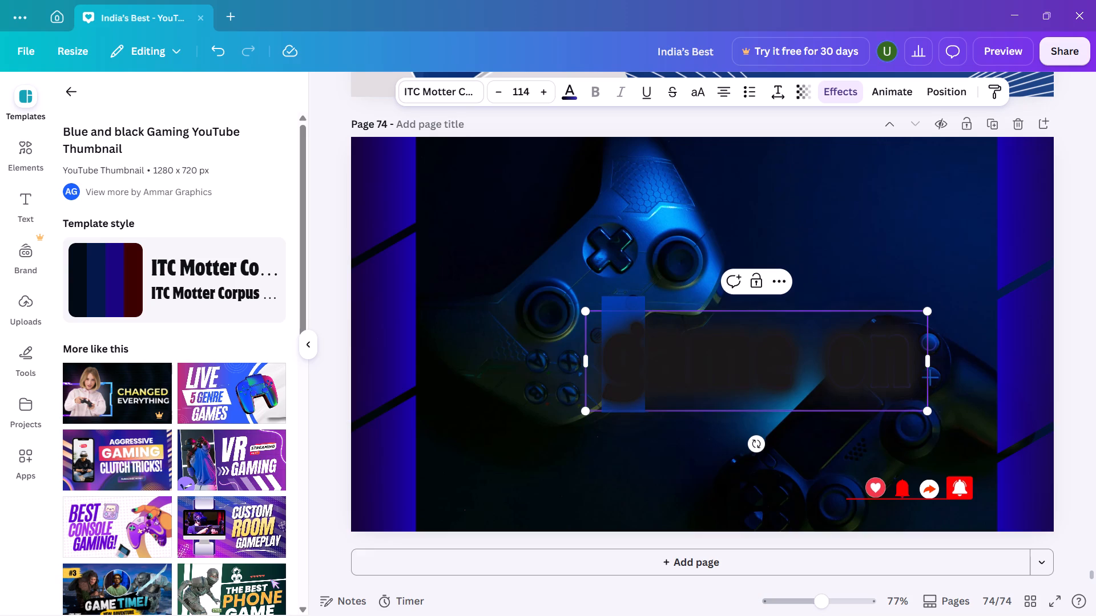
pyautogui.moveTo(671, 336); pyautogui.dragTo(924, 340)
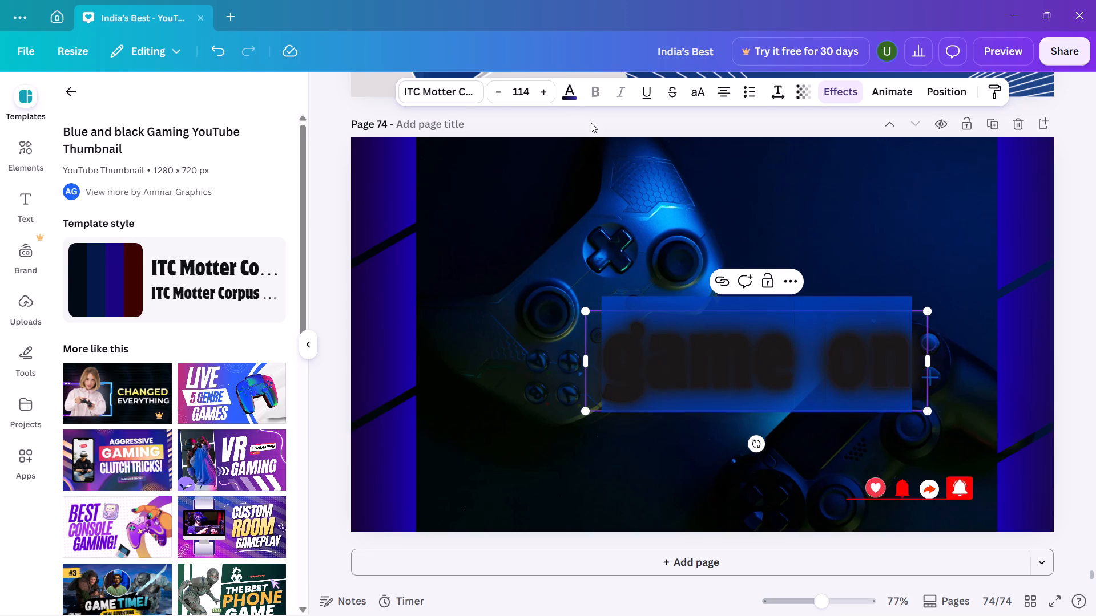
pyautogui.click(567, 97)
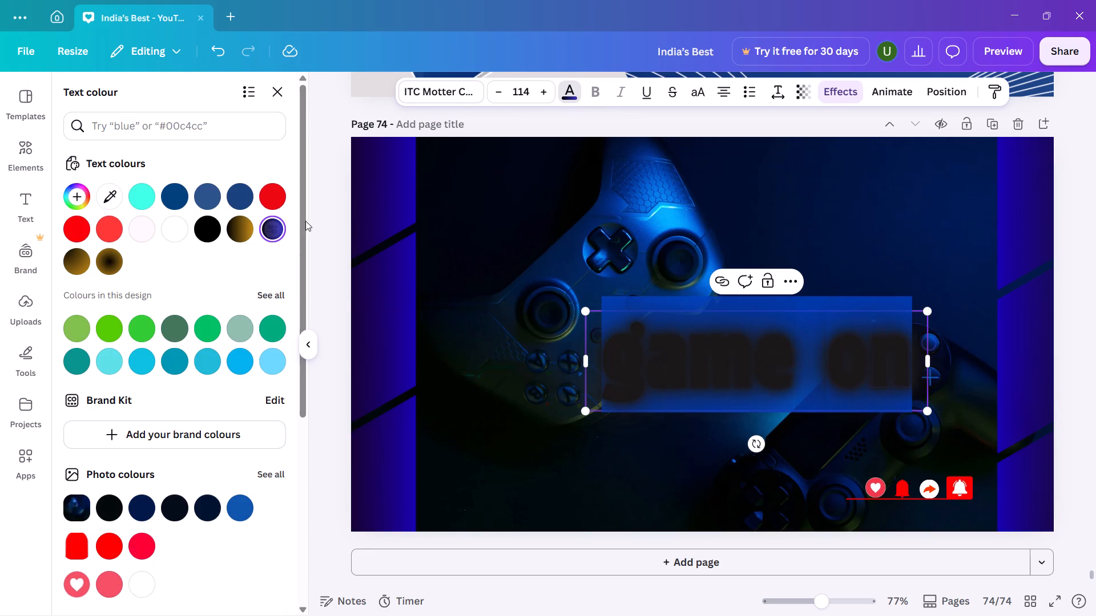
pyautogui.click(236, 226)
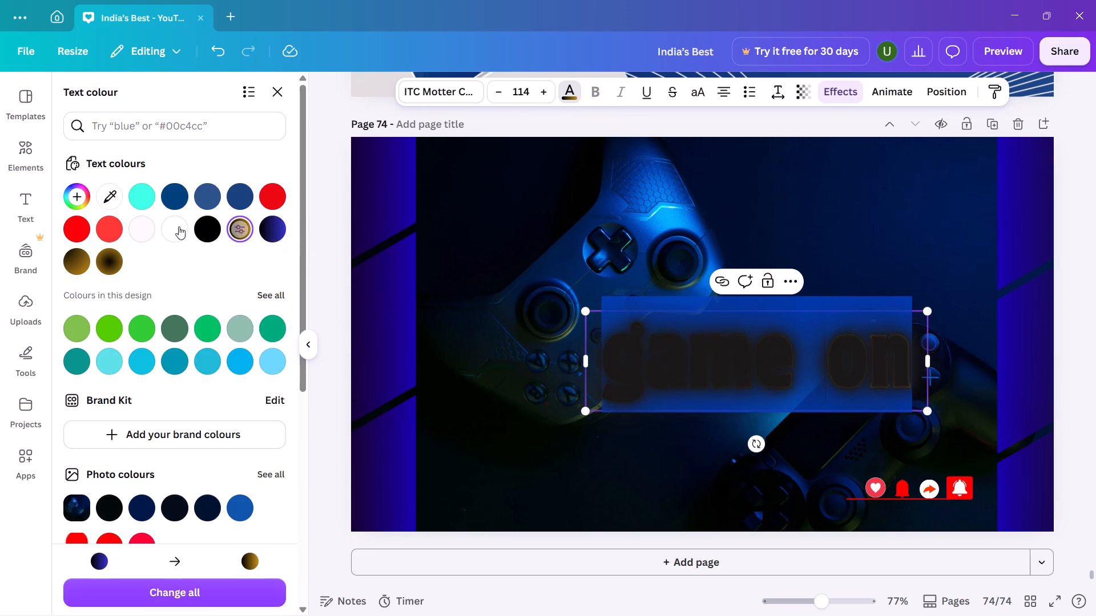
pyautogui.click(77, 254)
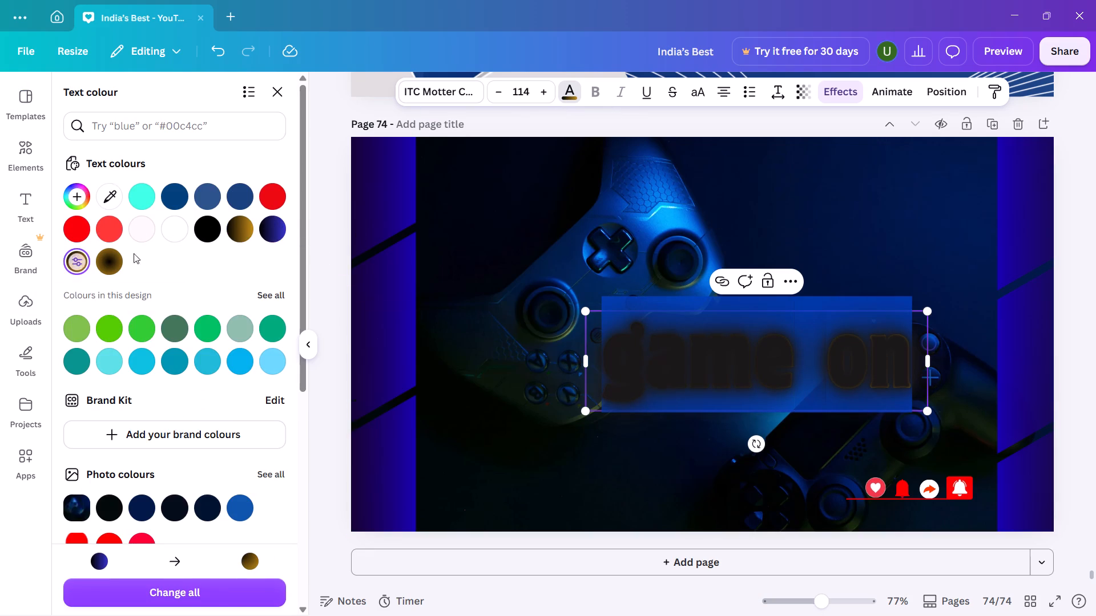
pyautogui.click(425, 229)
pyautogui.click(615, 348)
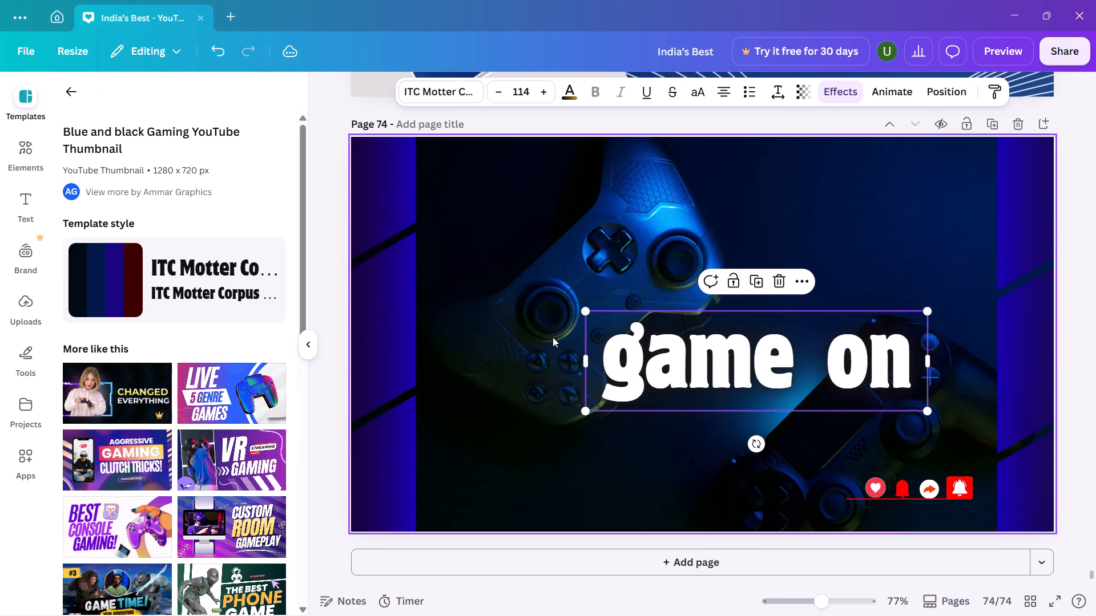
pyautogui.click(567, 95)
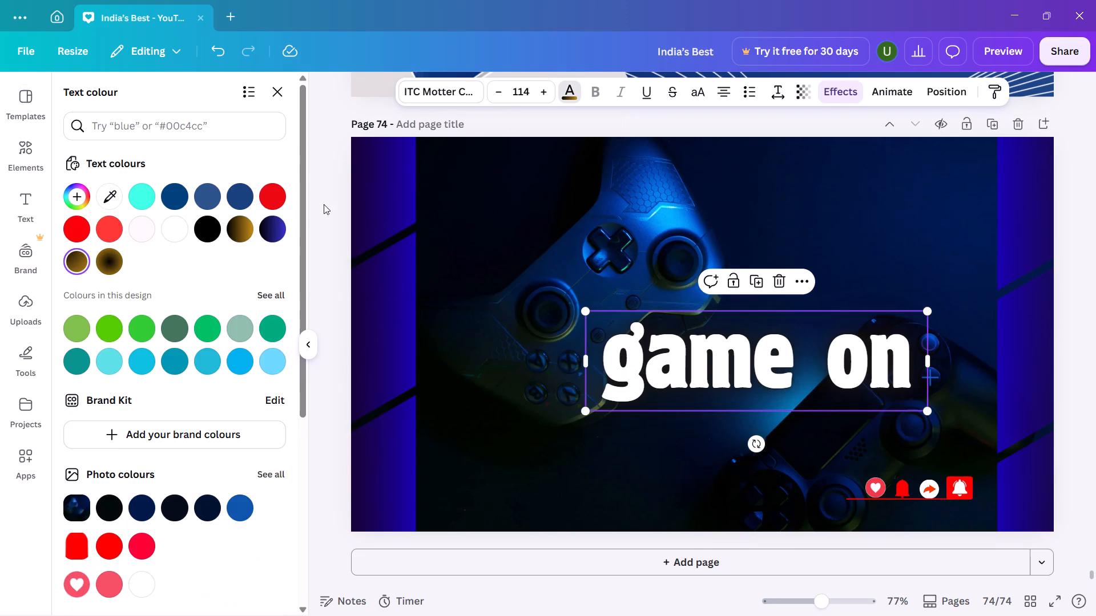
pyautogui.click(72, 262)
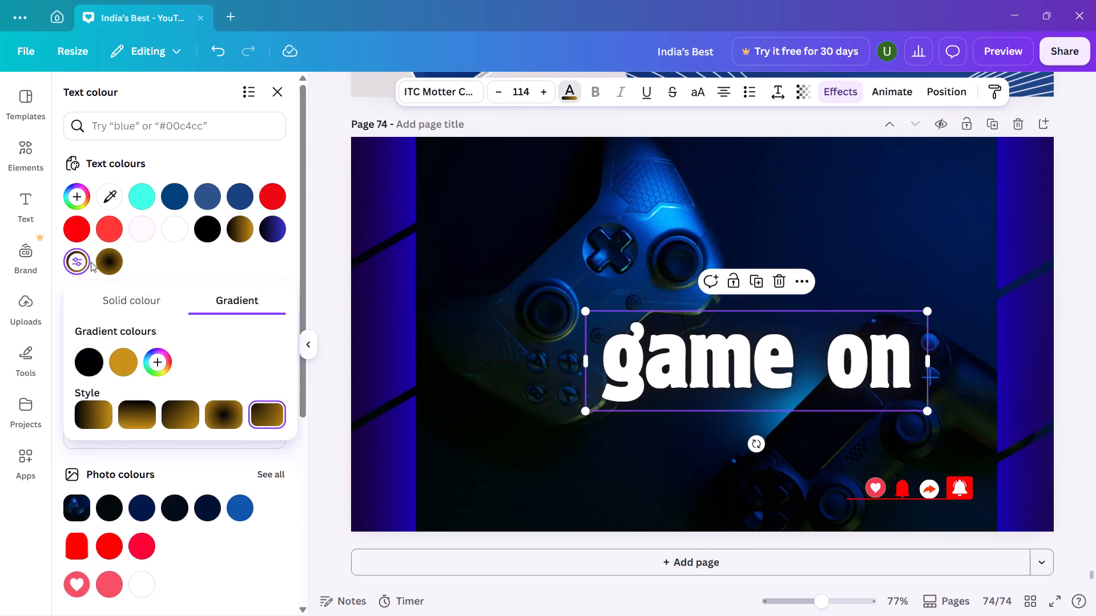
pyautogui.click(109, 257)
pyautogui.click(73, 252)
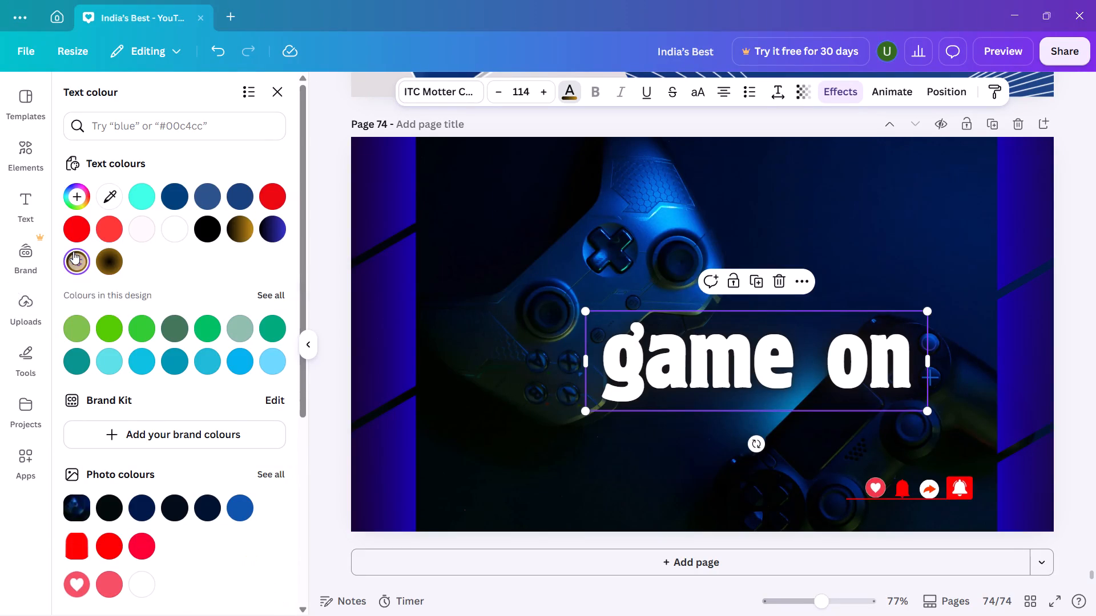
pyautogui.click(477, 236)
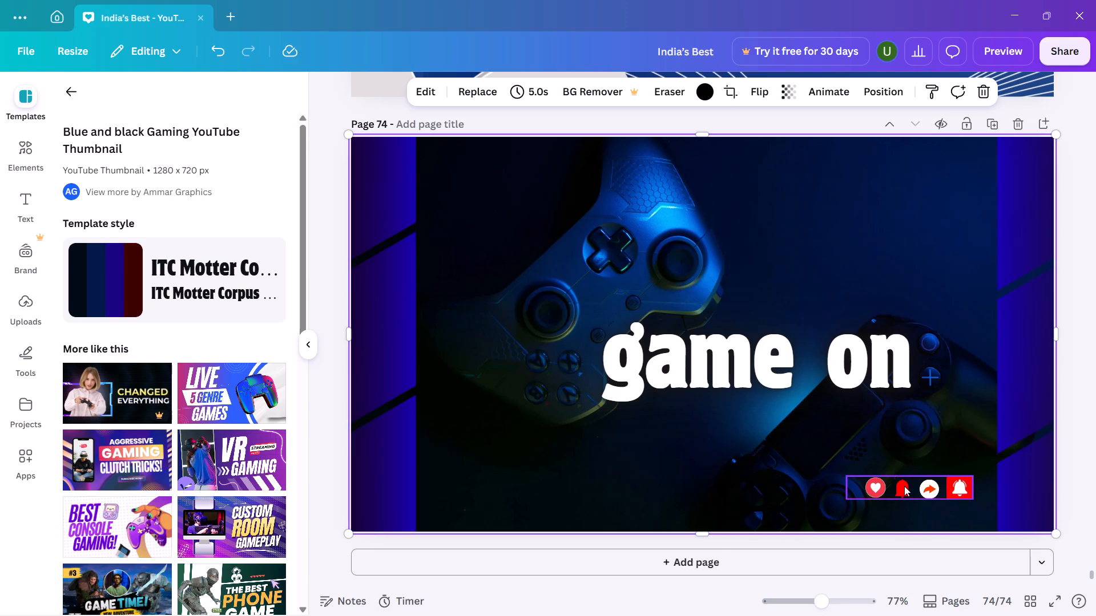
# Shift the heart, bell and share icon graphic slightly to the right below the "game on" heading.
pyautogui.moveTo(905, 486); pyautogui.dragTo(895, 487)
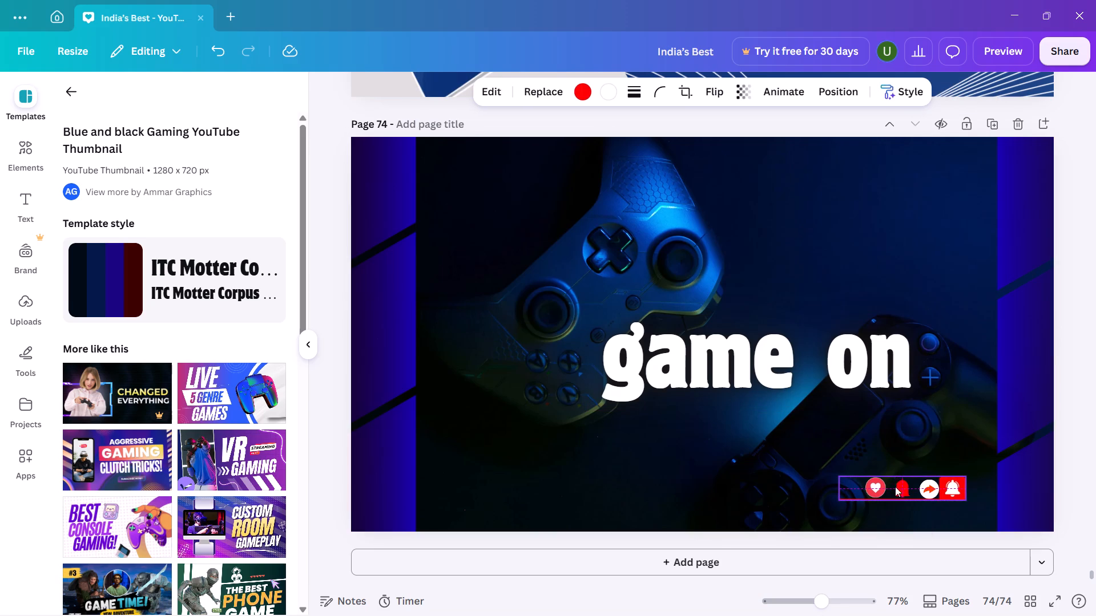
pyautogui.moveTo(895, 487); pyautogui.dragTo(916, 485)
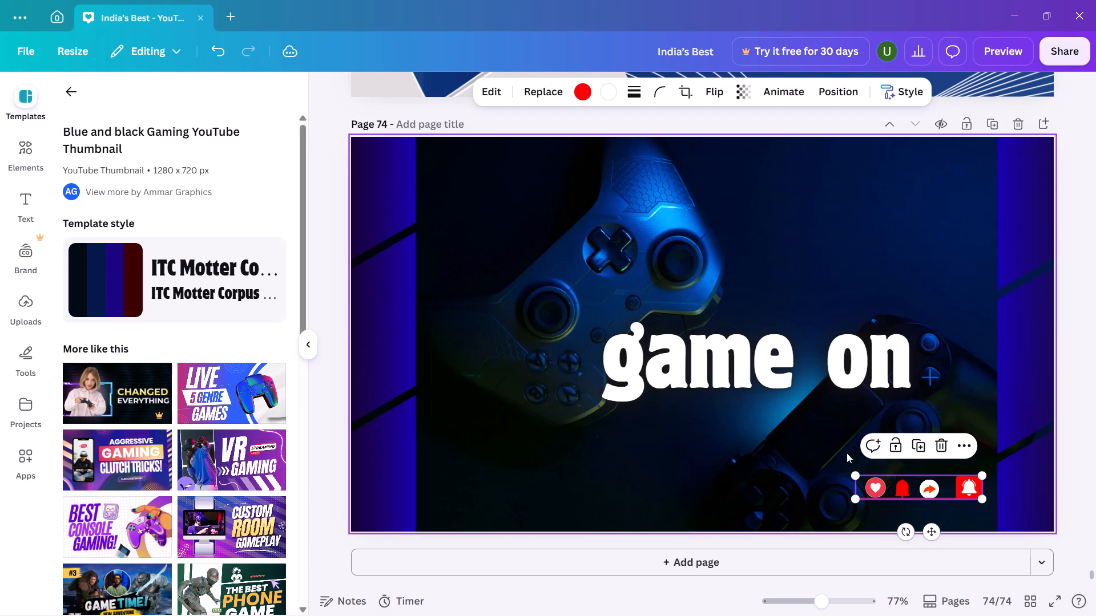
pyautogui.click(757, 444)
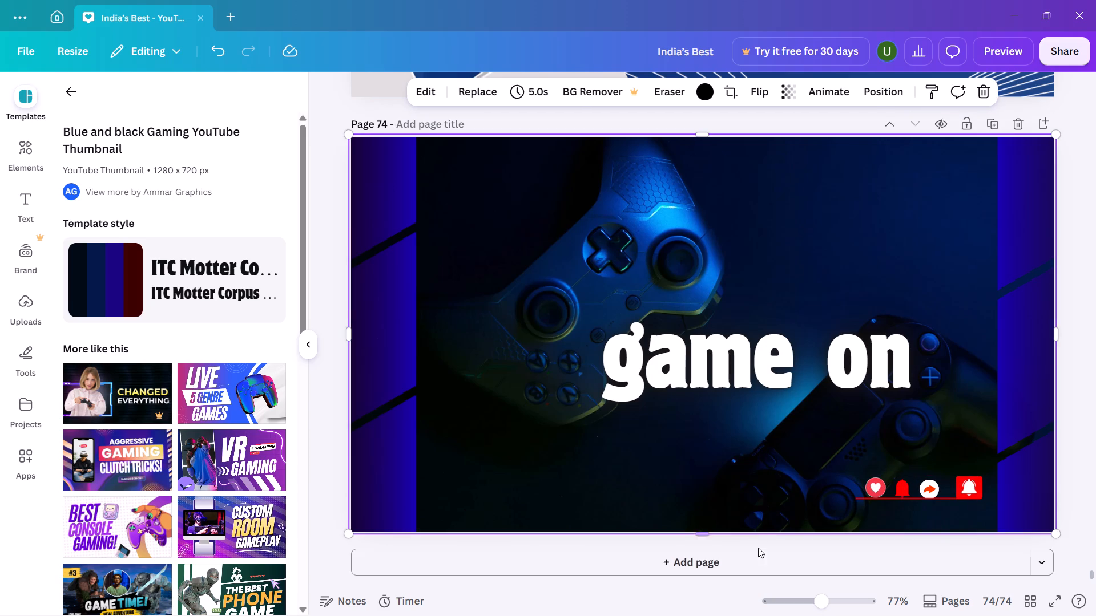
# Add page 75 and apply the red, black and orange "How to play a game" gaming template to it.
pyautogui.click(755, 558)
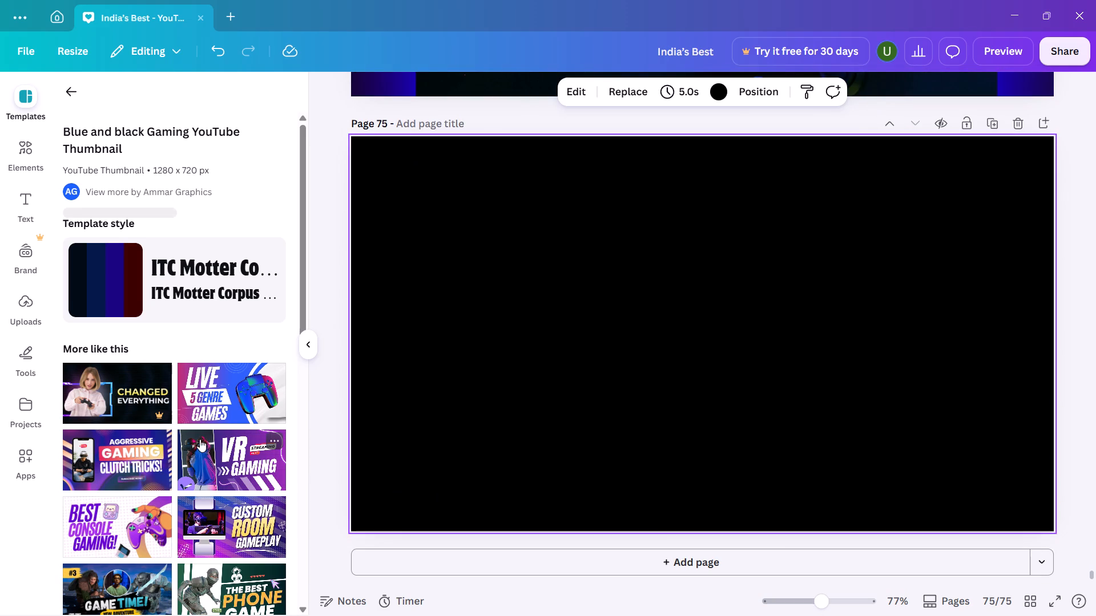
pyautogui.scroll(-6, 200, 439)
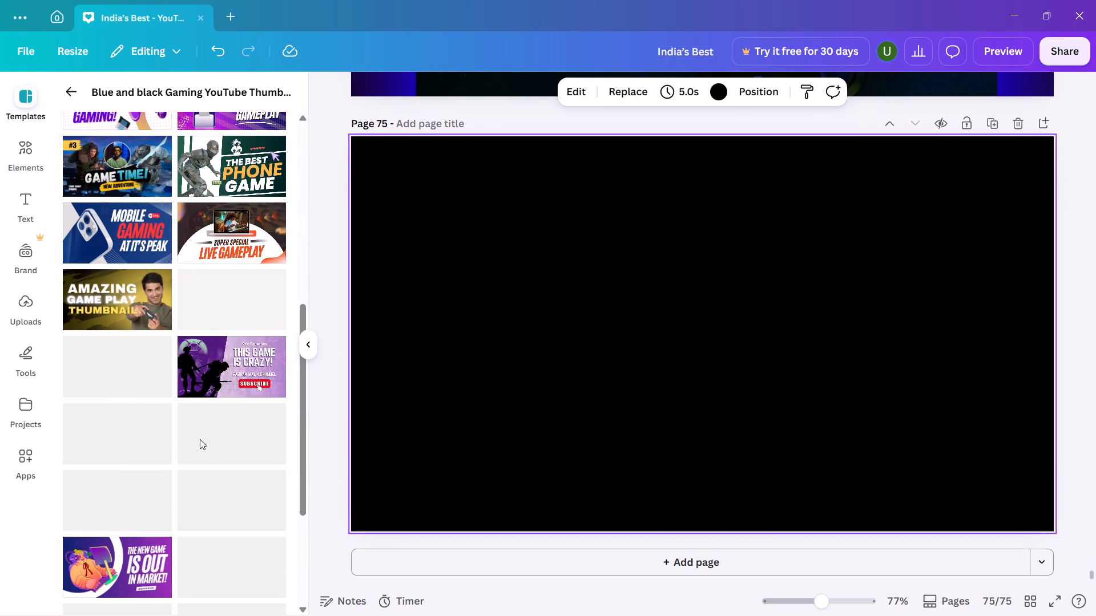
pyautogui.scroll(-2, 200, 439)
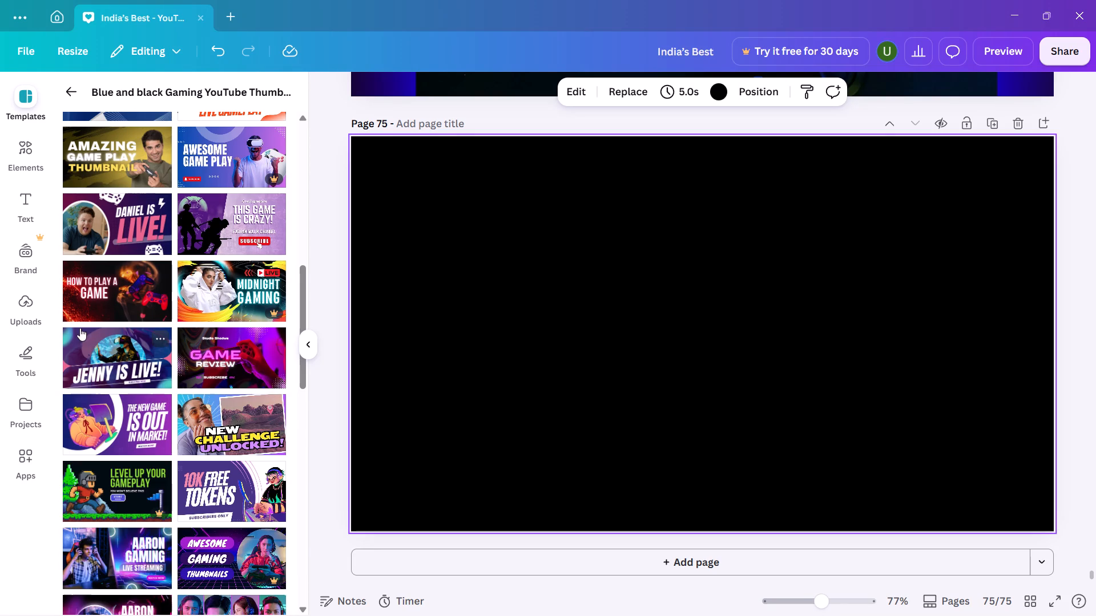
pyautogui.click(93, 293)
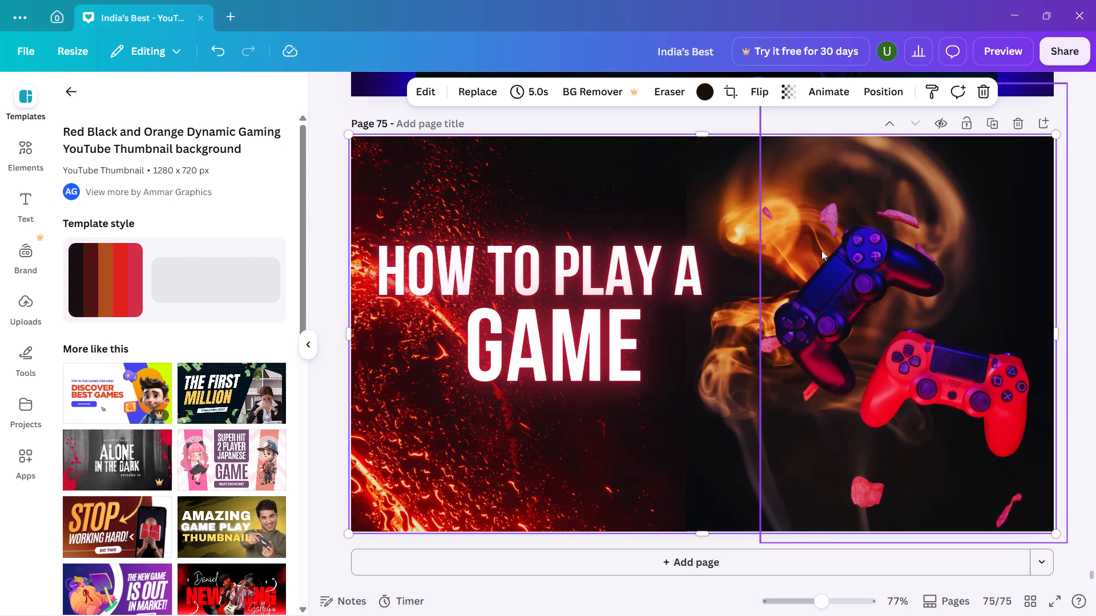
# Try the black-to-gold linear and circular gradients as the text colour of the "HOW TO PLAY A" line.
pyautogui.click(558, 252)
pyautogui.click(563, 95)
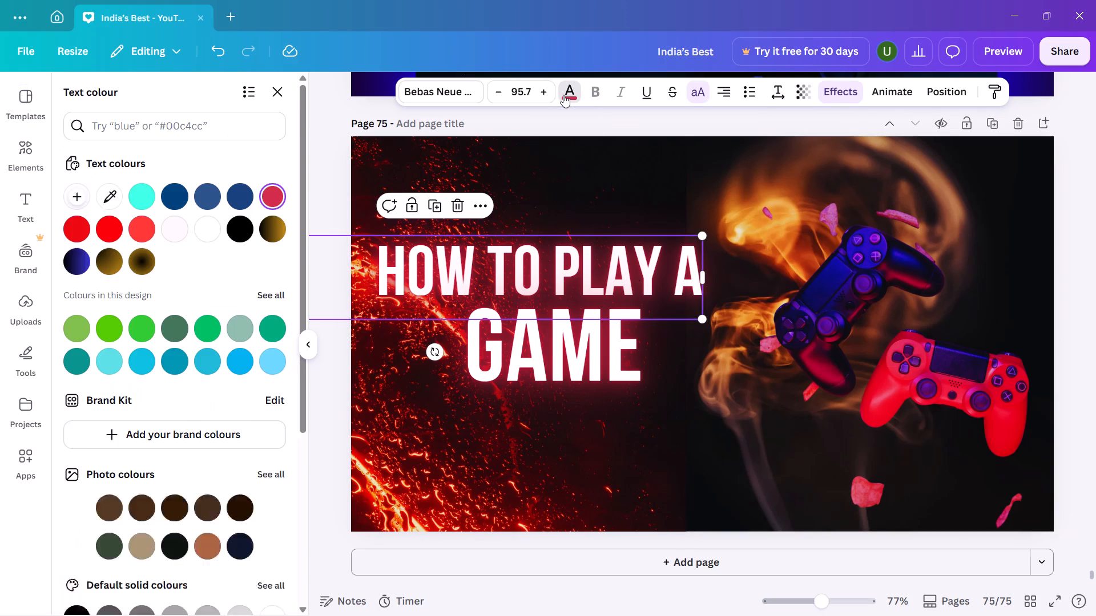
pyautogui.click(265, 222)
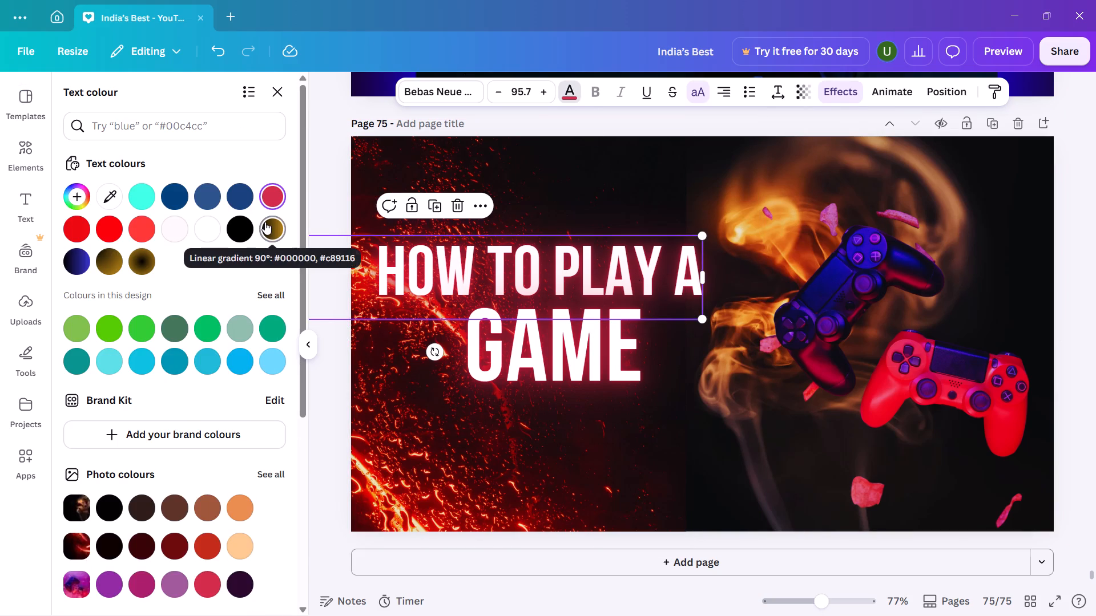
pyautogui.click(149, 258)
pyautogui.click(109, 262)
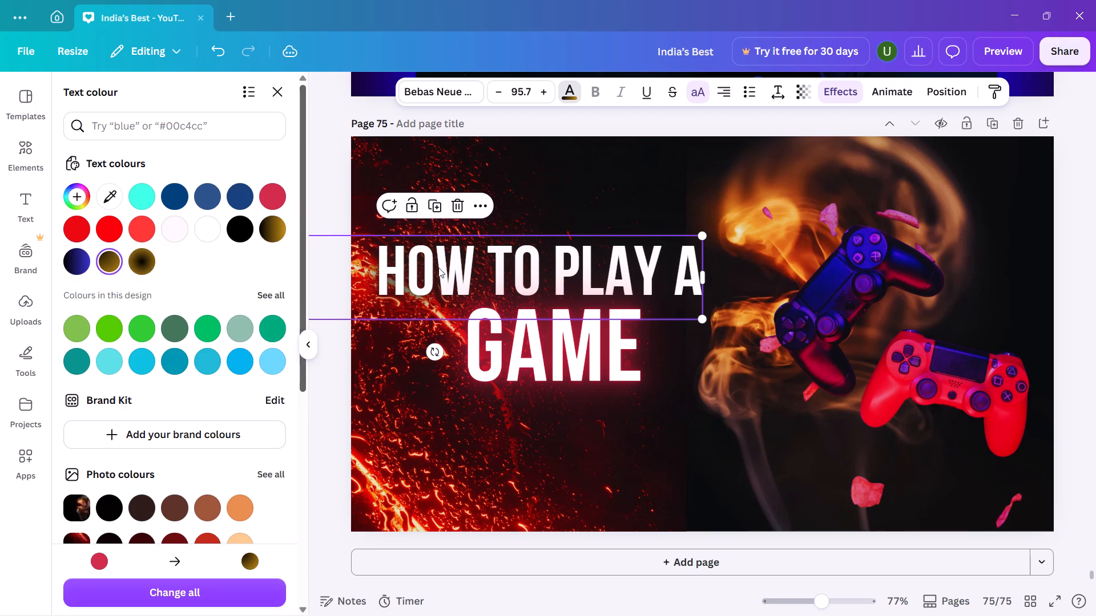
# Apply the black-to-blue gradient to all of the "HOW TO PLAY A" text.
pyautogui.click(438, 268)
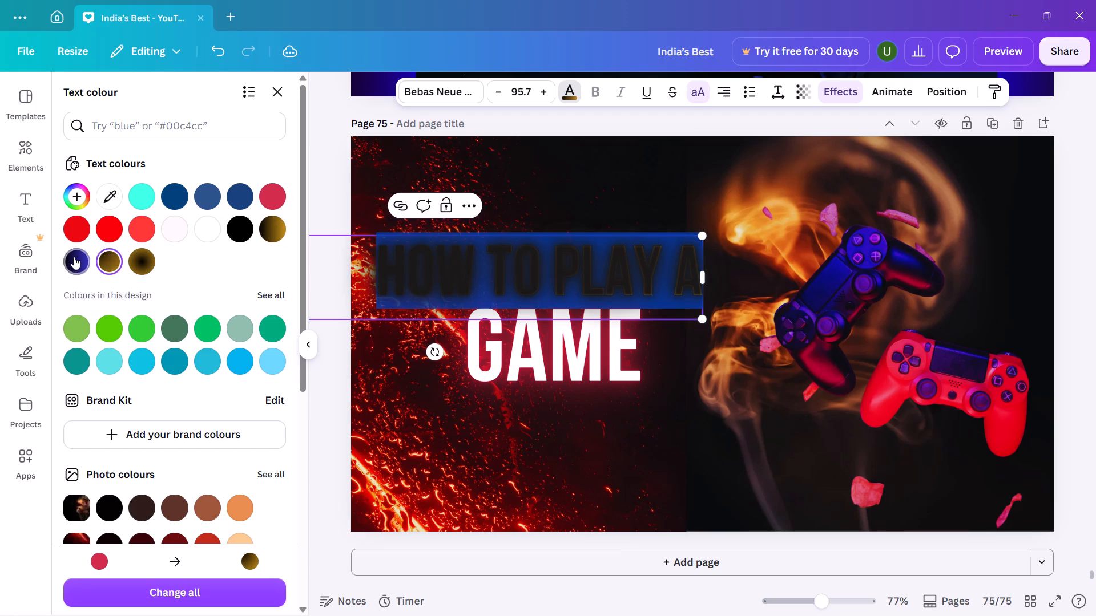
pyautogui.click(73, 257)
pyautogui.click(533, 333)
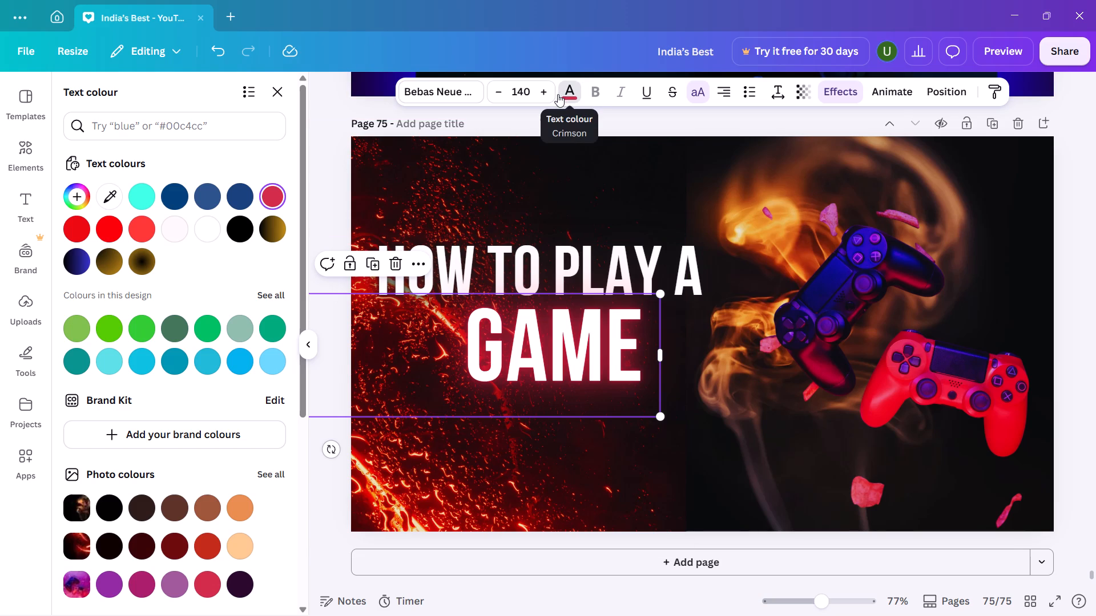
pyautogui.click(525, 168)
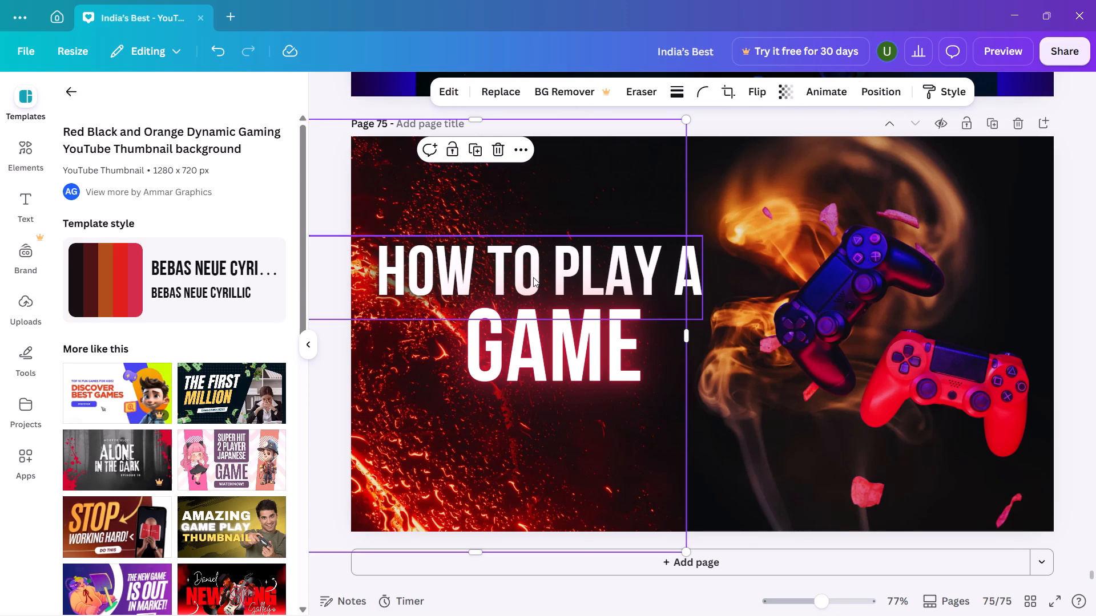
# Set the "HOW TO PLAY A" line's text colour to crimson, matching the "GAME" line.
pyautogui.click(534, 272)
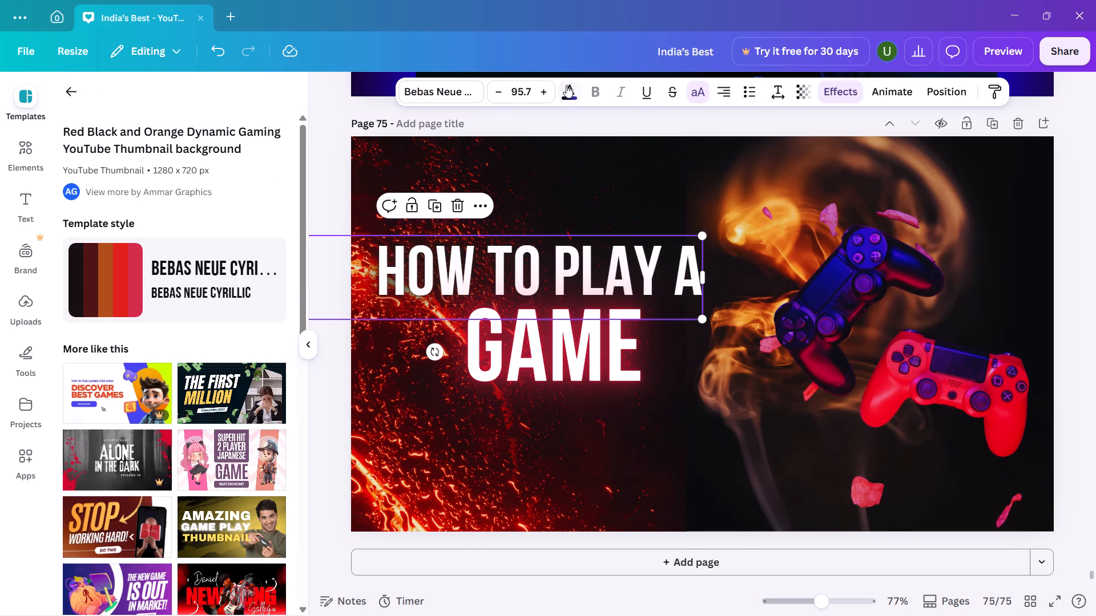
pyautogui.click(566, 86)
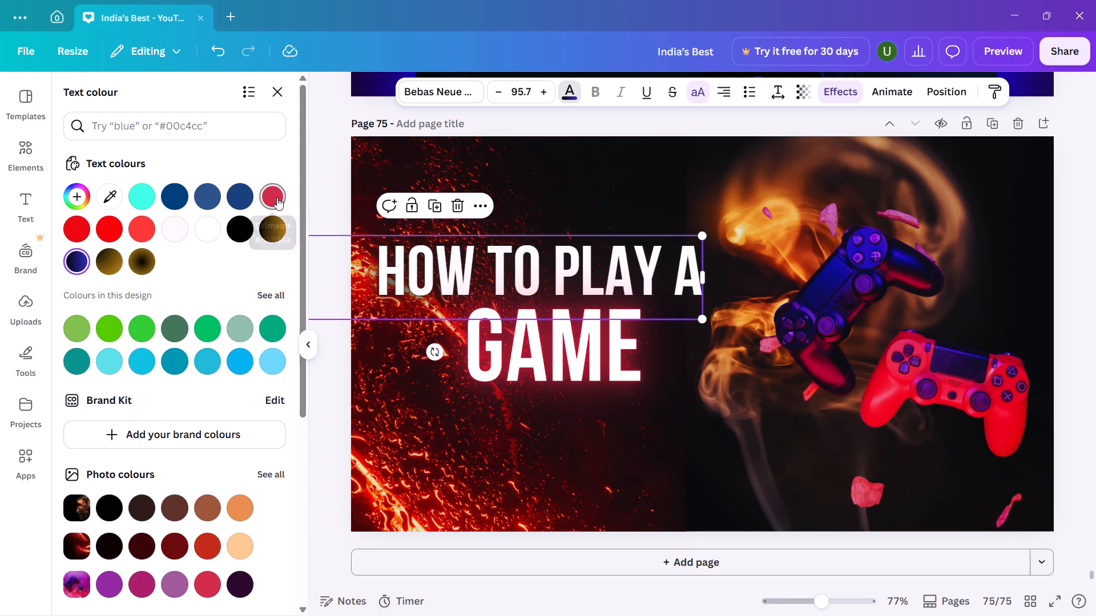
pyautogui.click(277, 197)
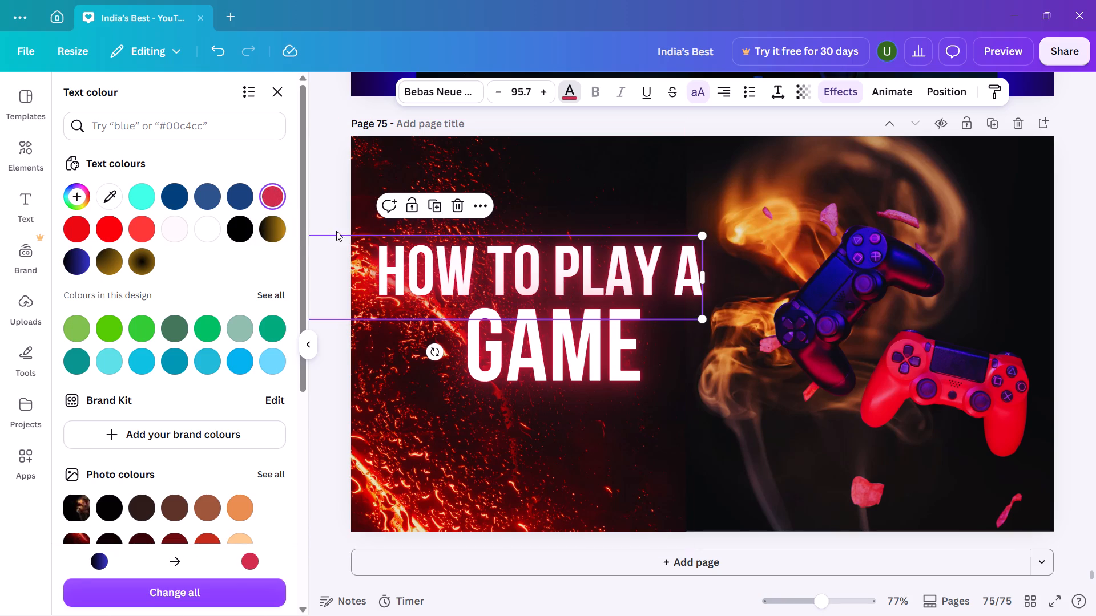
# Move the red ember background image on page 75 rightwards until its left edge lines up with the page's left edge.
pyautogui.click(549, 195)
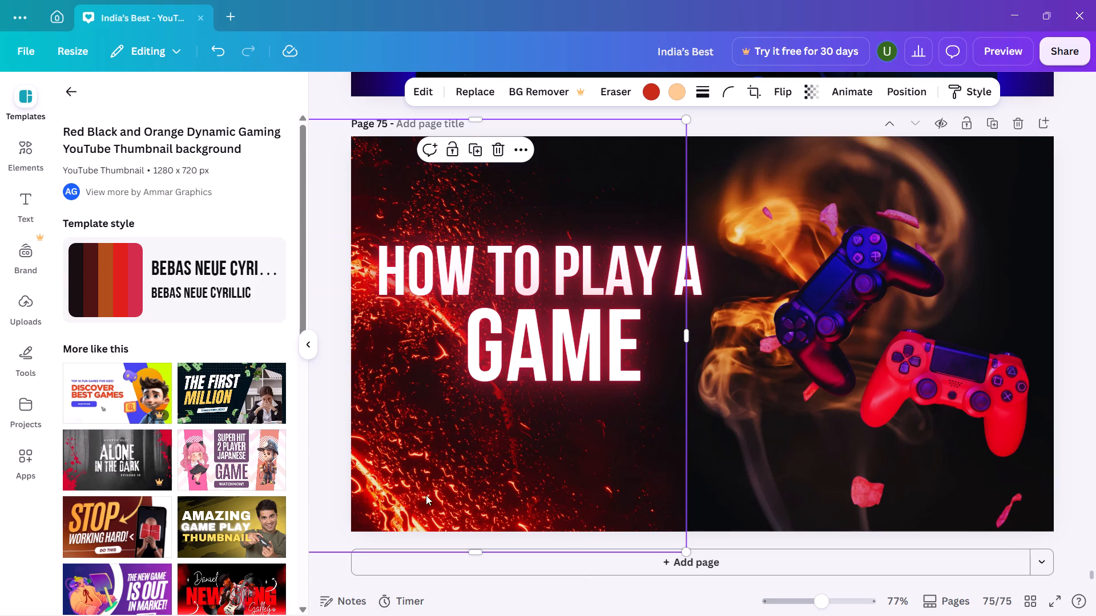
pyautogui.moveTo(452, 452); pyautogui.dragTo(517, 432)
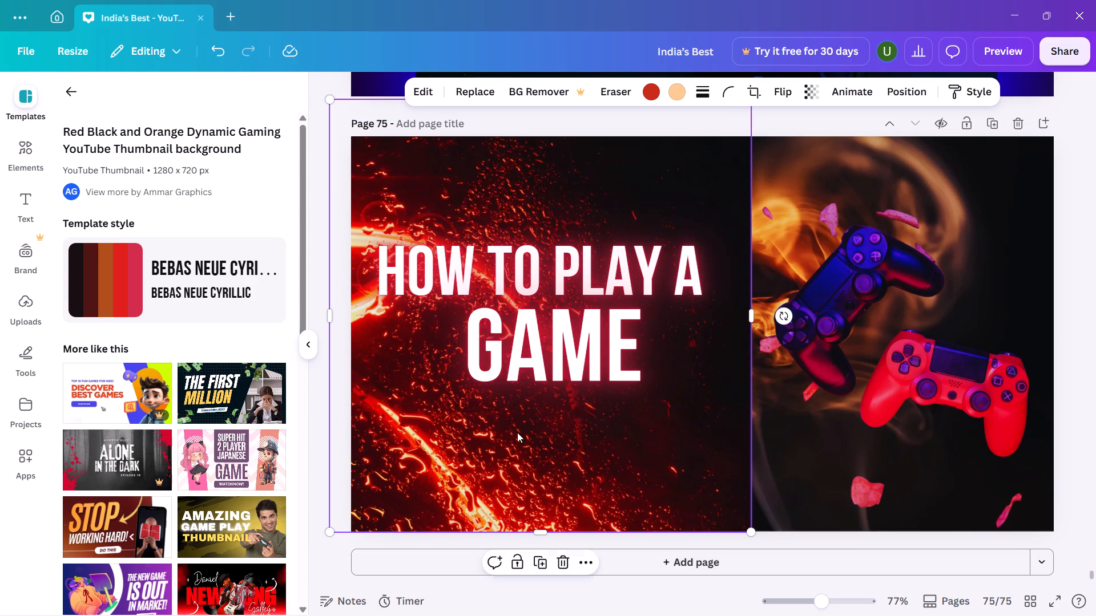
pyautogui.moveTo(533, 432); pyautogui.dragTo(550, 434)
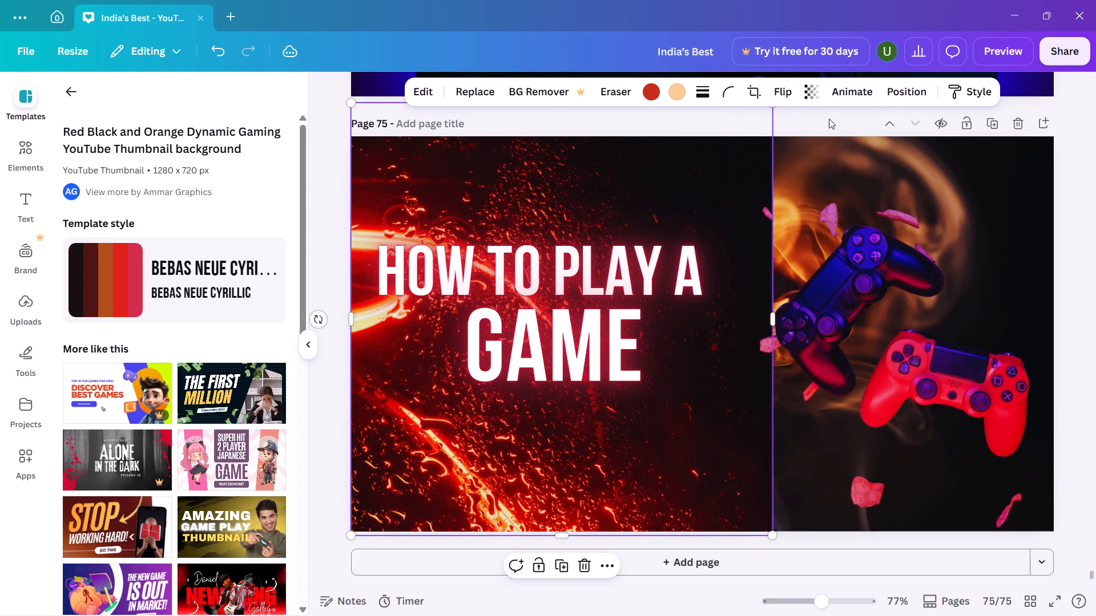
# Move the game controllers image on page 75 left so it overlaps the ember background and the headline text.
pyautogui.moveTo(841, 174); pyautogui.dragTo(619, 183)
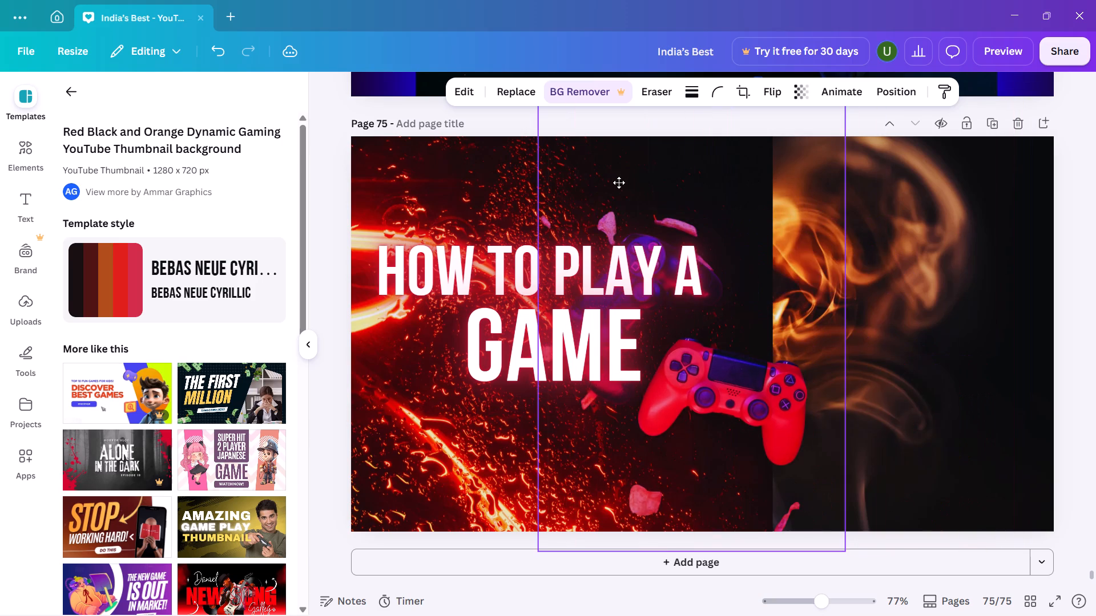
pyautogui.moveTo(619, 183); pyautogui.dragTo(619, 182)
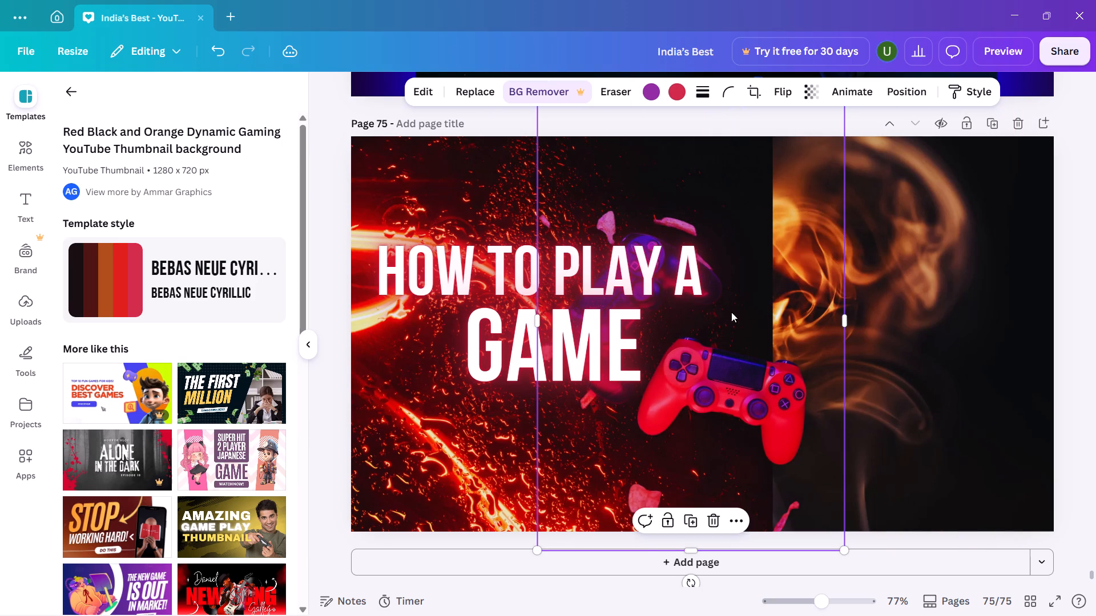
# Add page 76 and apply the black, grey and purple grunge "October Game Releases" gaming template to it.
pyautogui.click(603, 570)
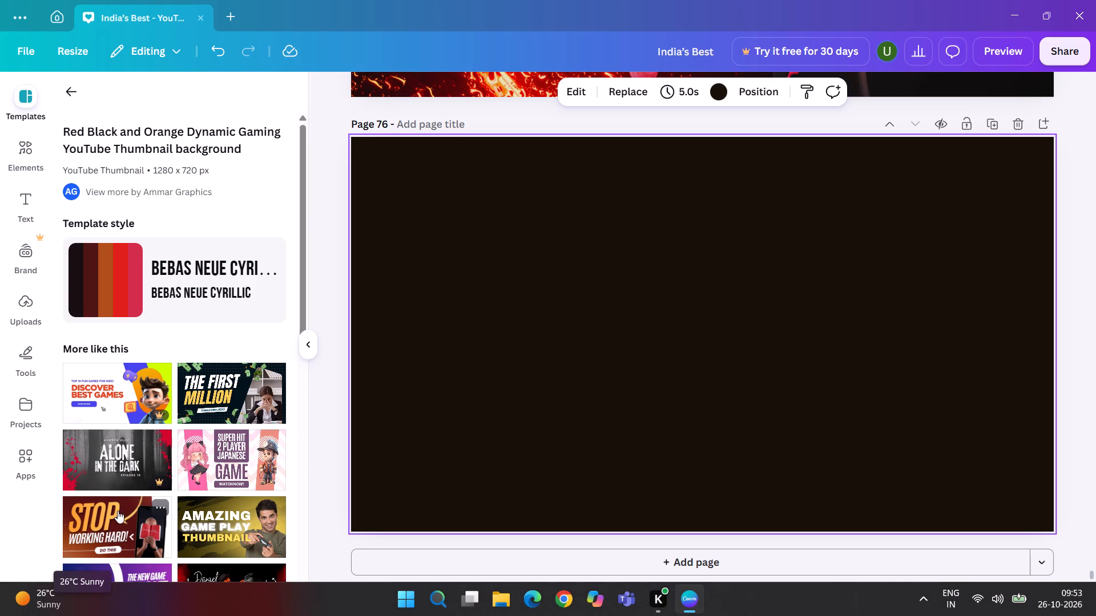
pyautogui.scroll(-5, 121, 513)
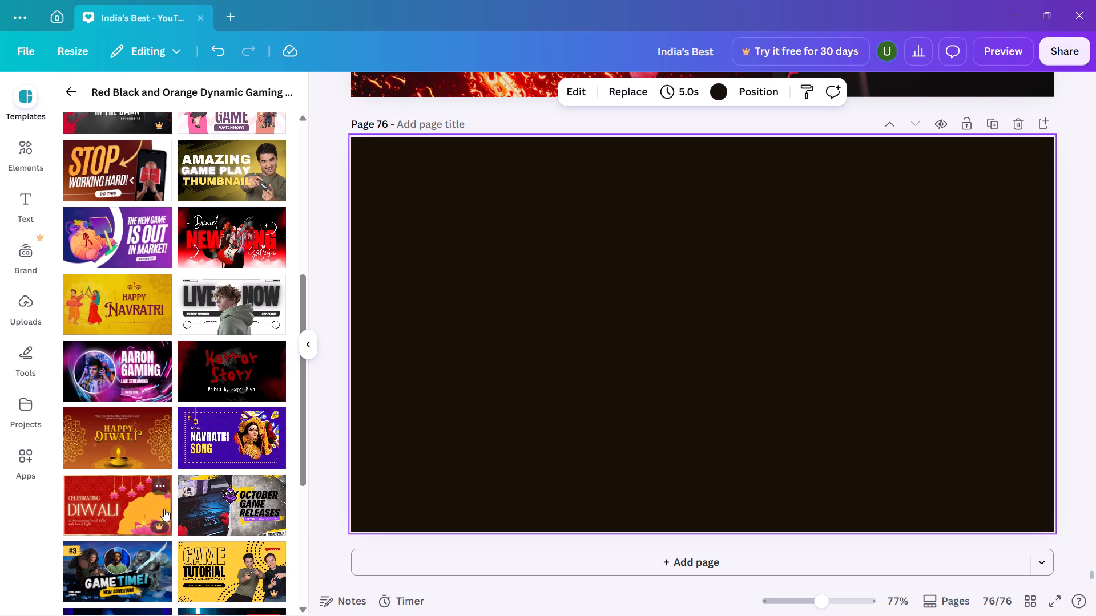
pyautogui.click(216, 509)
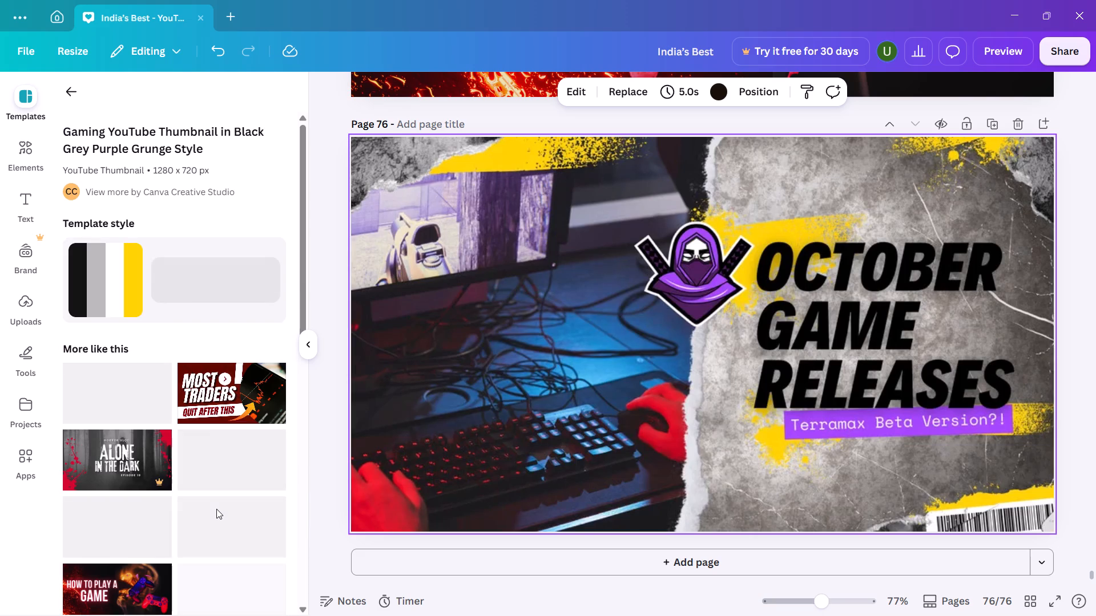
pyautogui.scroll(3, 220, 509)
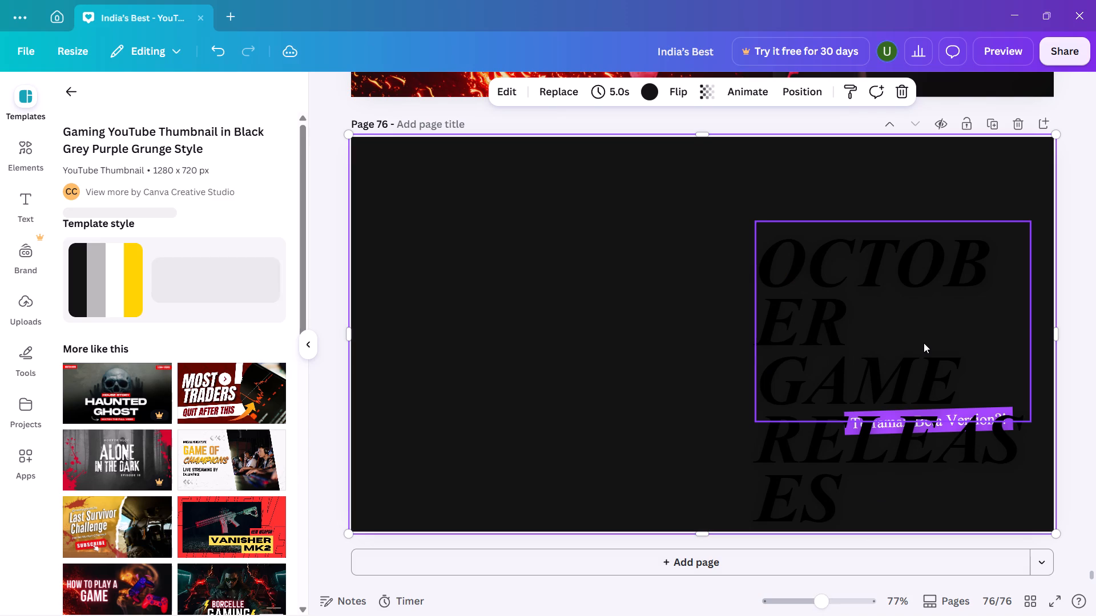
# Apply the black-to-blue linear gradient (#000000, #3533cd) to the "OCTOBER GAME RELEASES" headline and the "Terramax Beta Version?!" line.
pyautogui.click(922, 343)
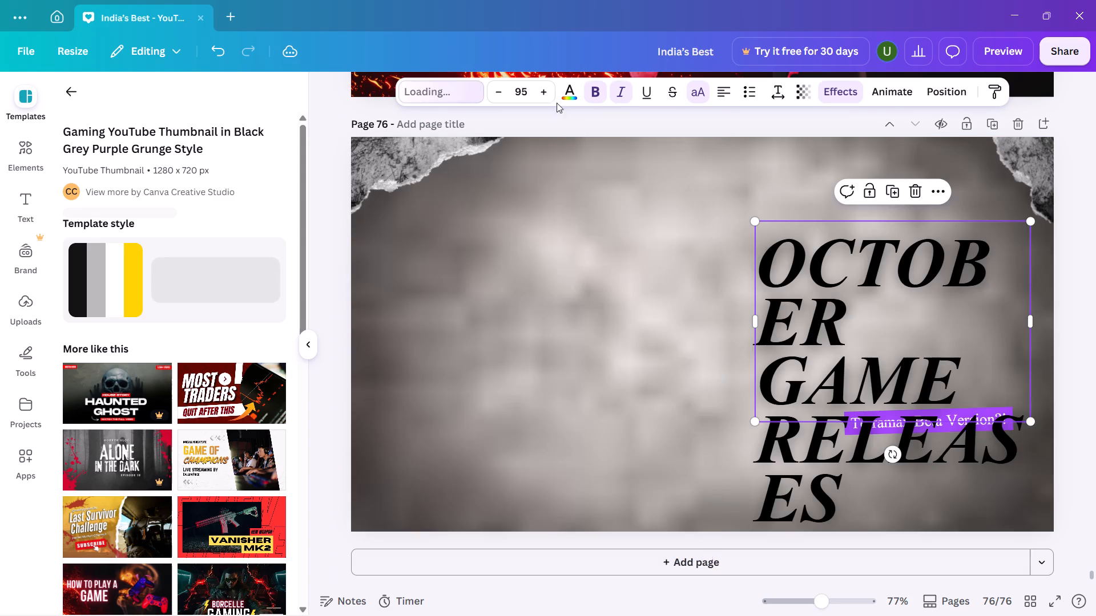
pyautogui.click(568, 98)
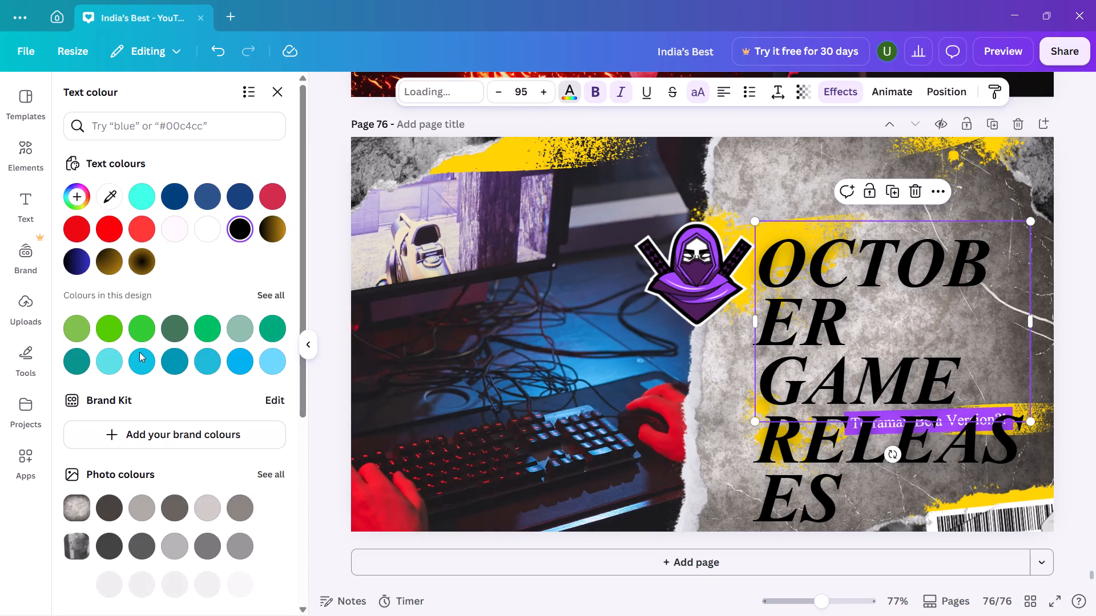
pyautogui.click(71, 258)
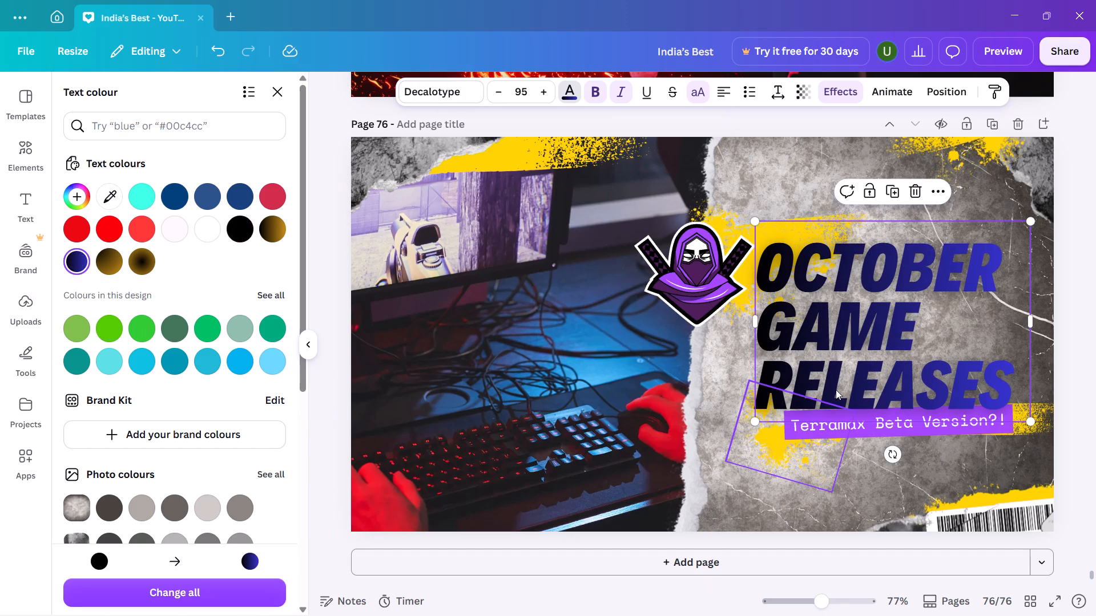
pyautogui.click(841, 427)
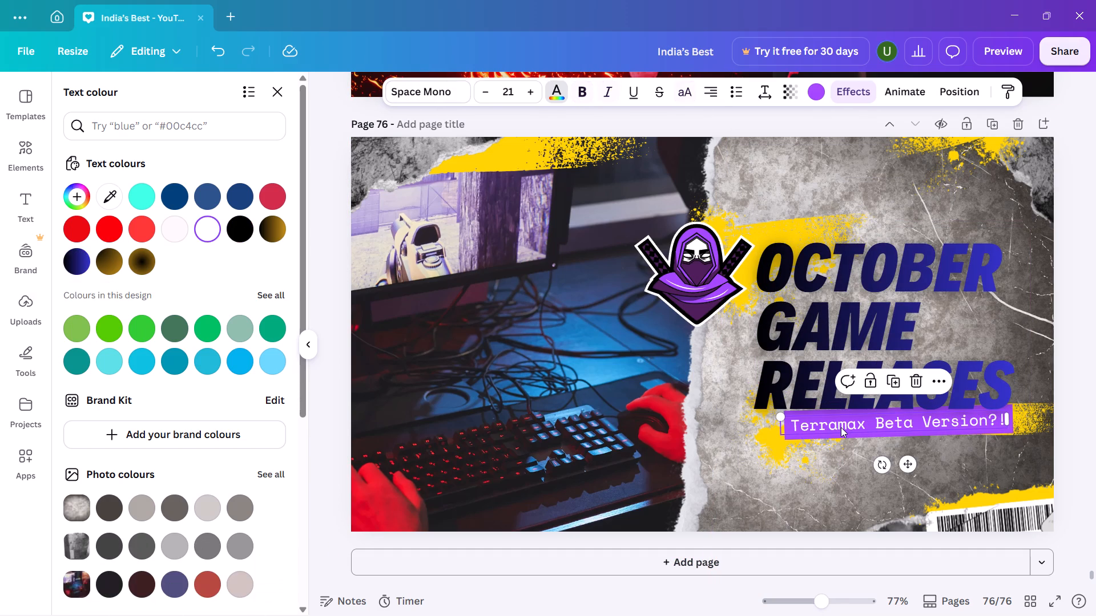
pyautogui.click(82, 263)
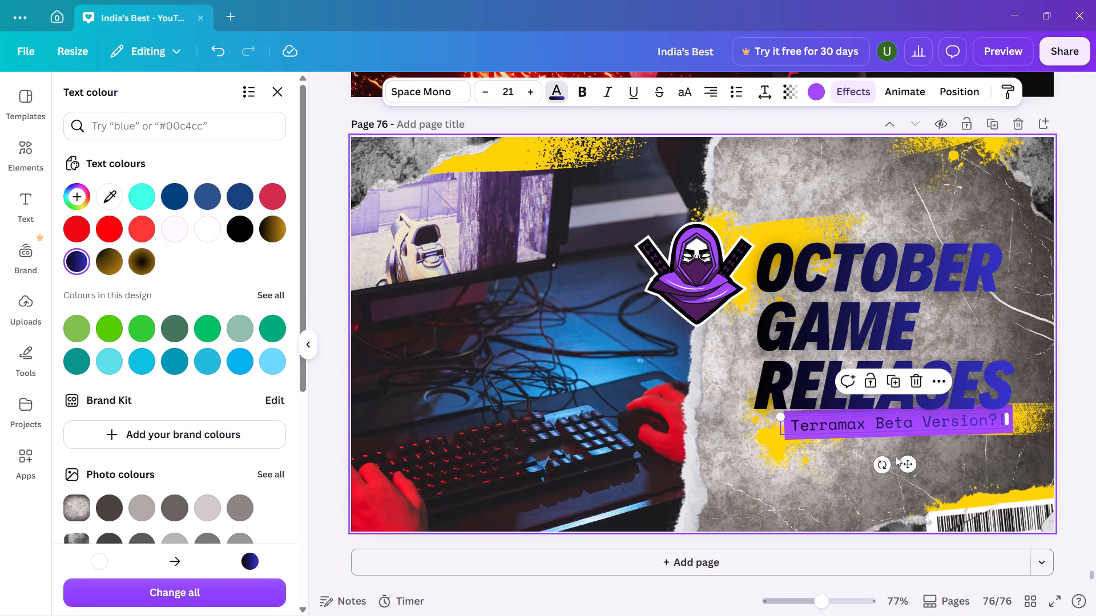
# Change the black parts of the hooded ninja logo to bright green.
pyautogui.click(641, 254)
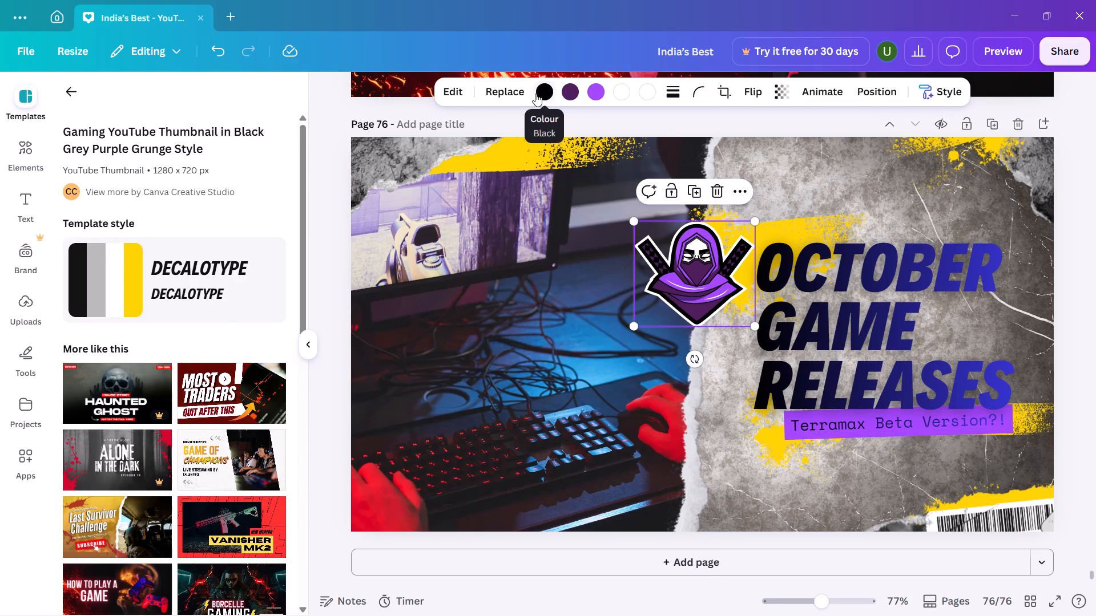
pyautogui.click(537, 95)
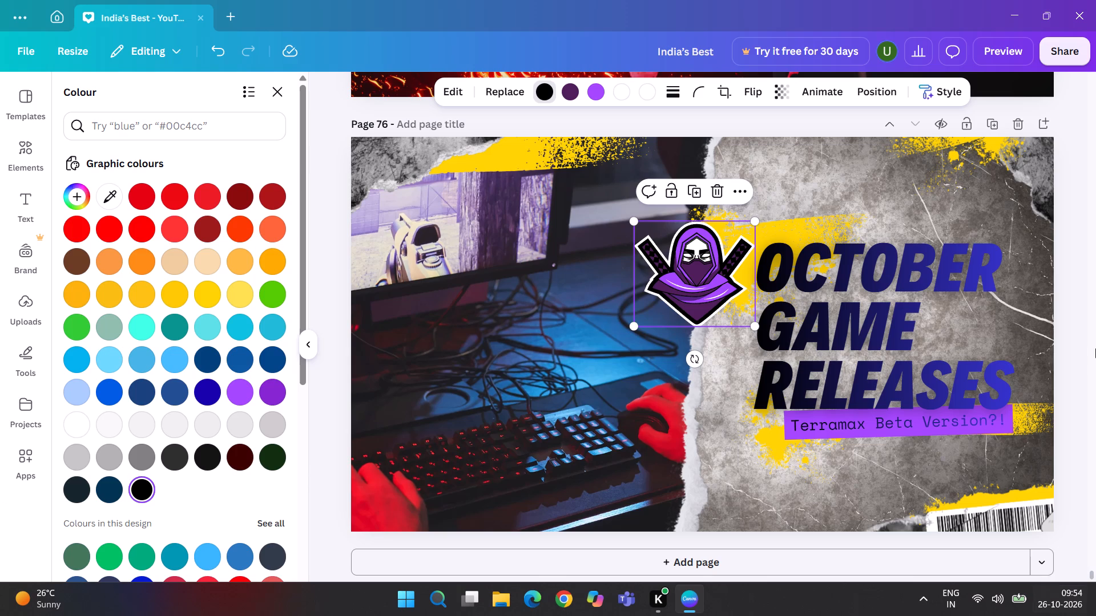
pyautogui.scroll(-3, 227, 374)
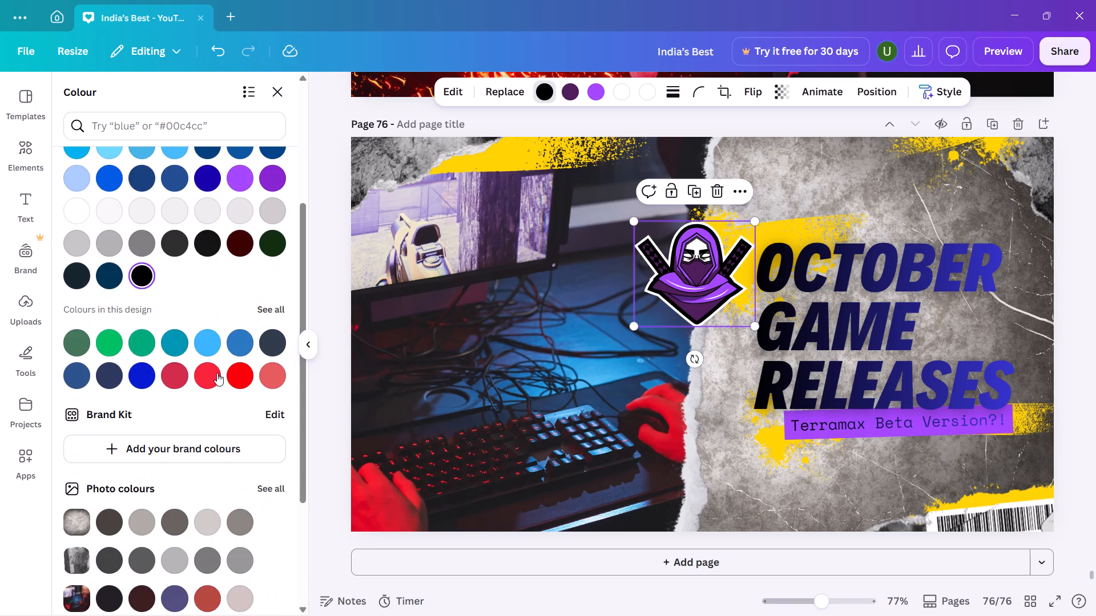
pyautogui.click(102, 340)
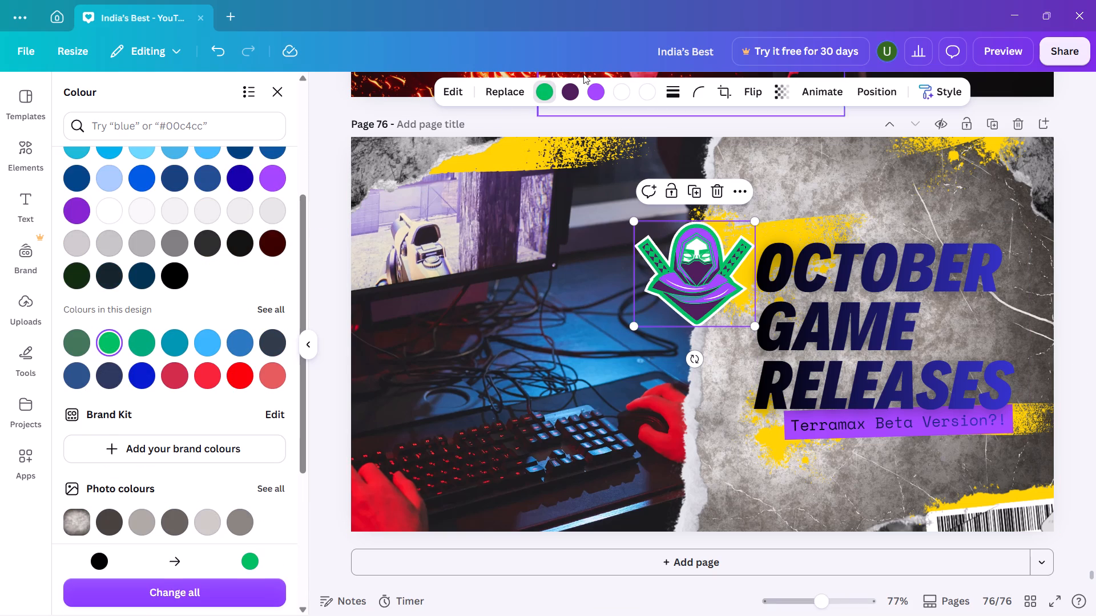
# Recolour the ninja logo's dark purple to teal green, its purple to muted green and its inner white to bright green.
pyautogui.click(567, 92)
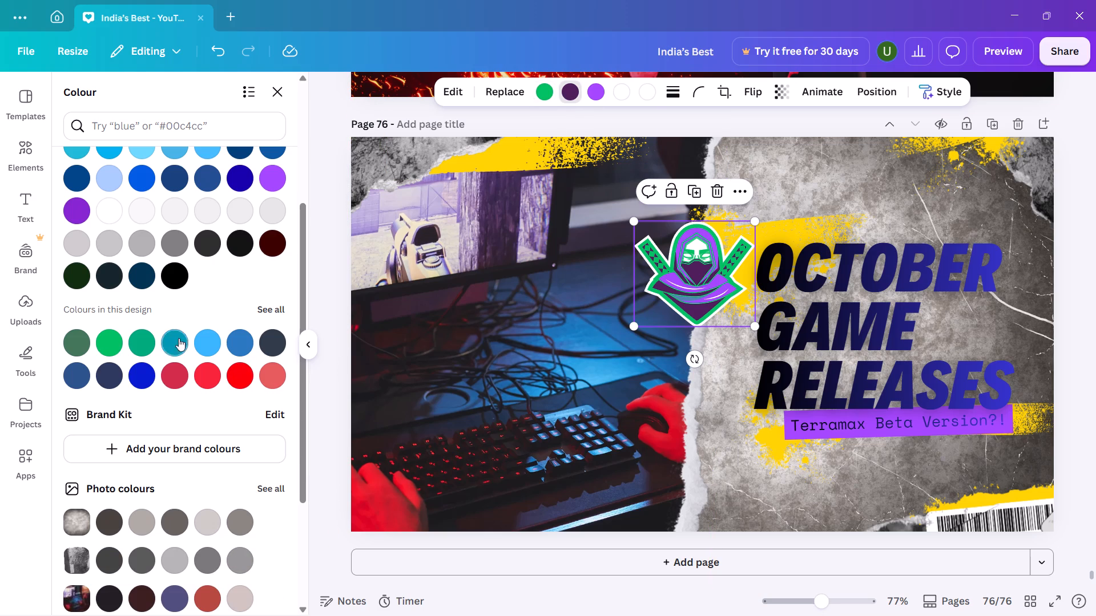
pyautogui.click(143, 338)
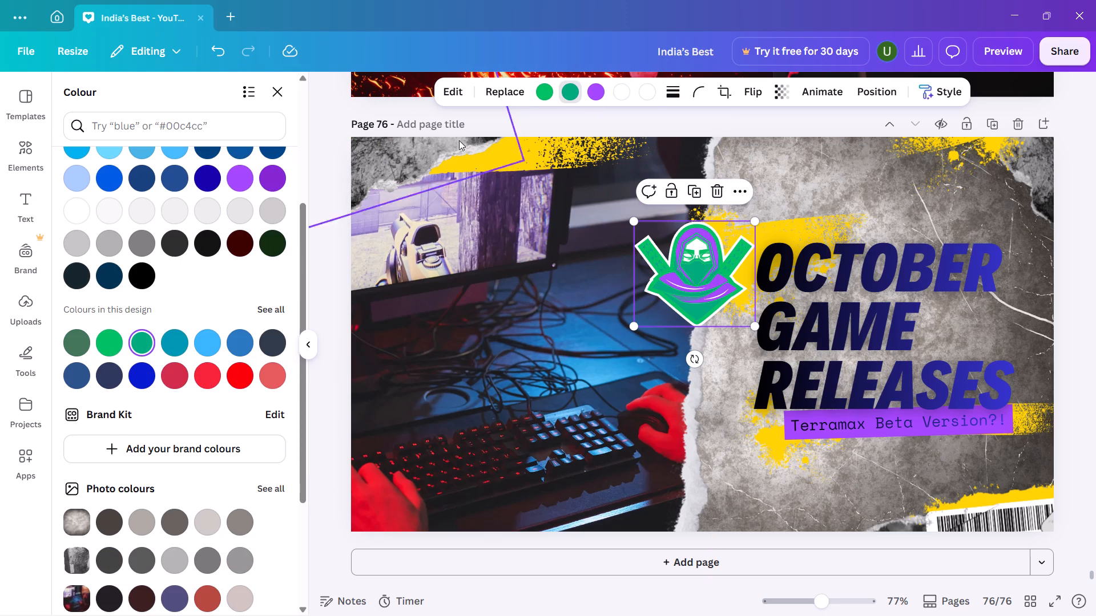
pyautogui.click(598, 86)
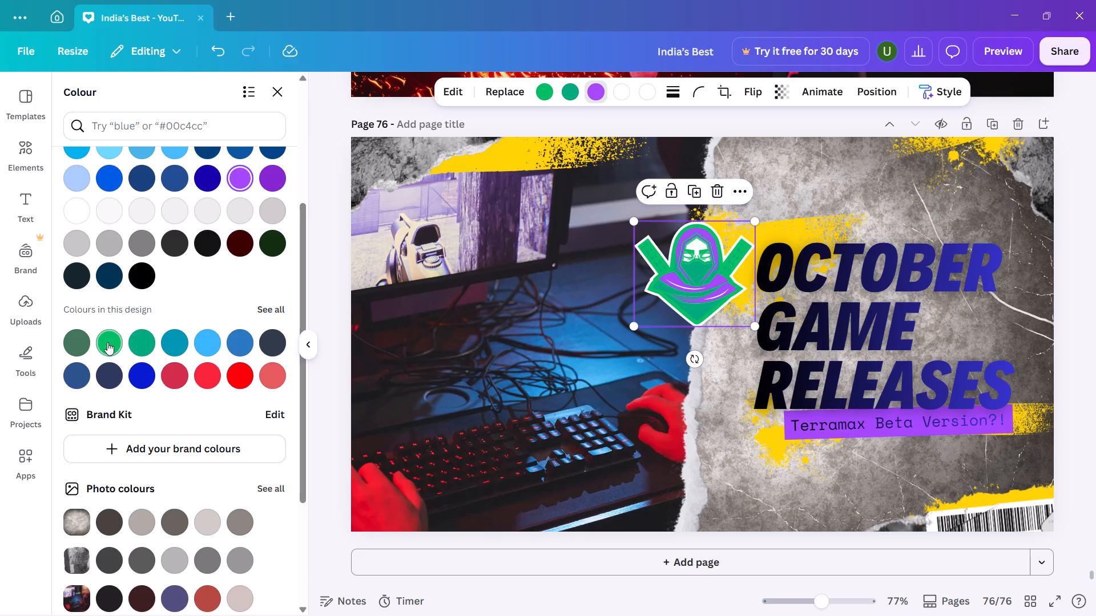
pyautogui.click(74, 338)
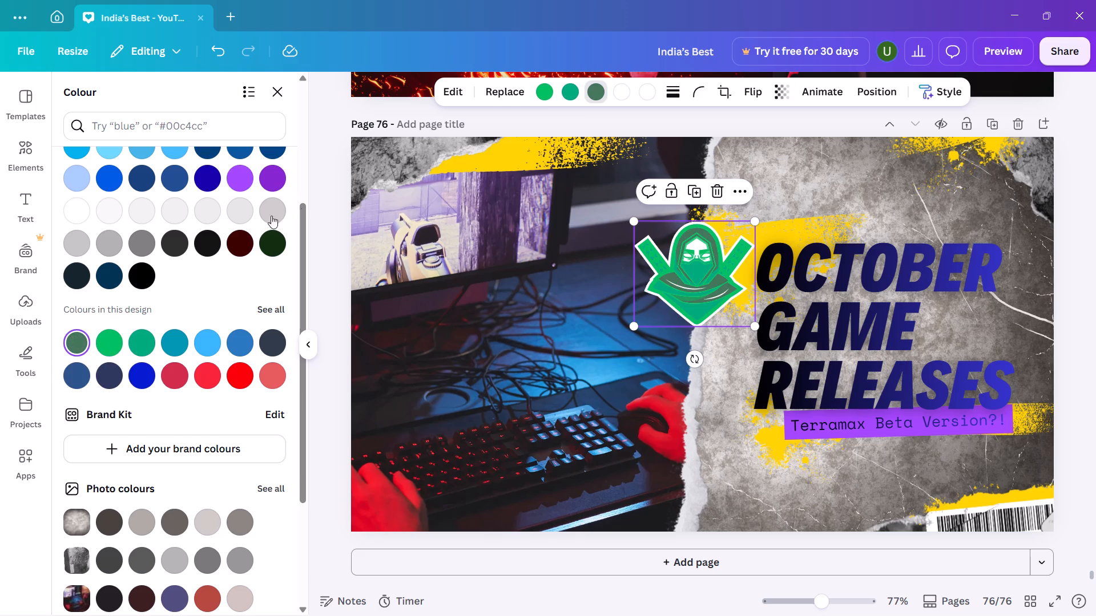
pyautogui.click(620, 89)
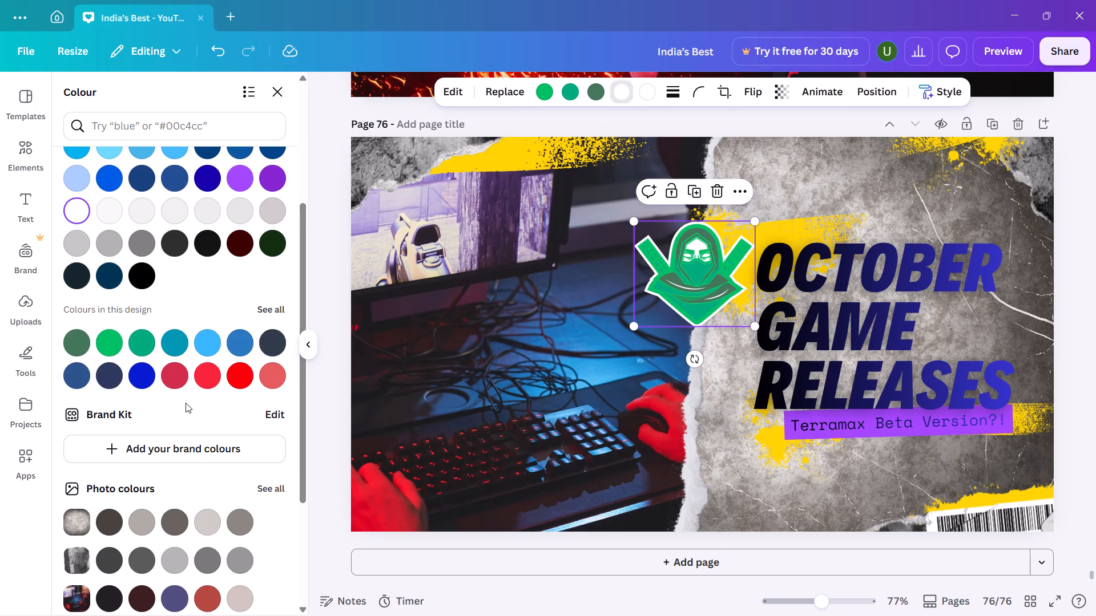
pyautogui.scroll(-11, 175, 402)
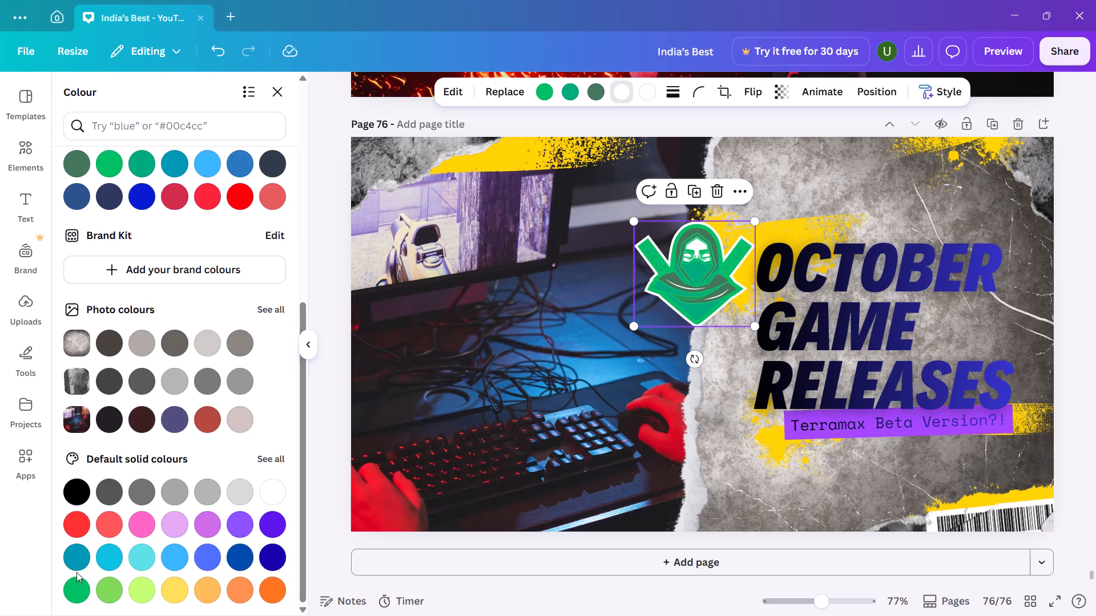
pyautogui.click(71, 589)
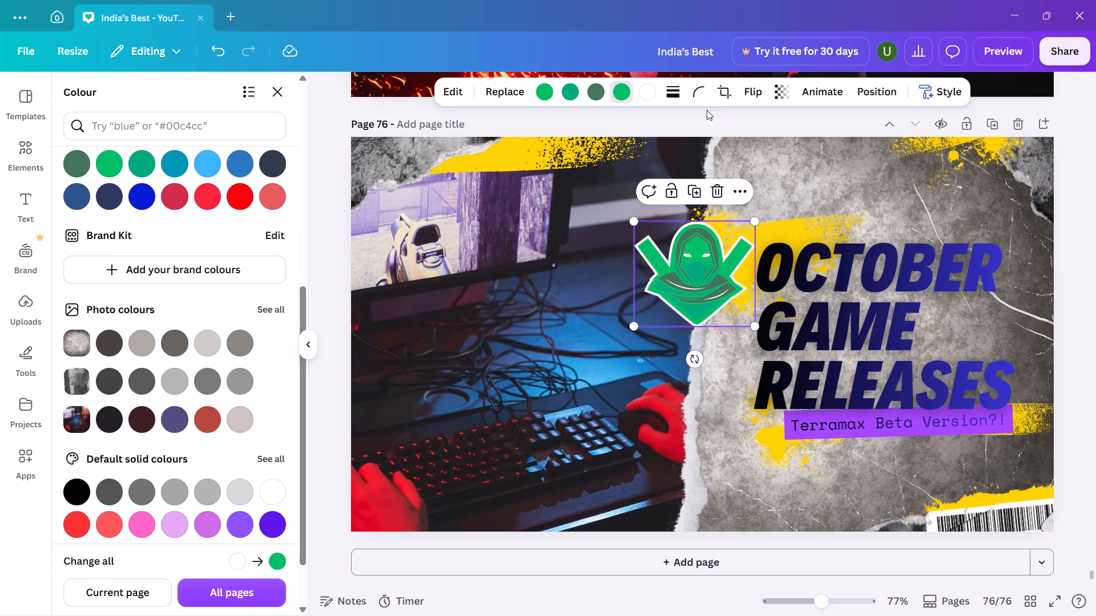
# Change the ninja logo's white outer outline to dark red.
pyautogui.click(648, 91)
pyautogui.scroll(6, 67, 234)
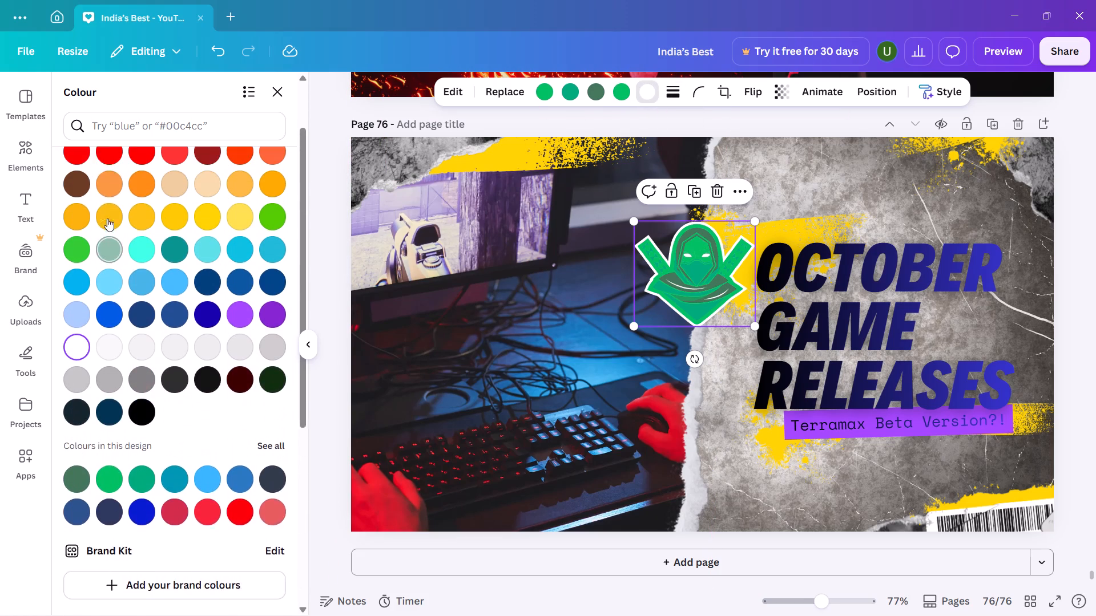
pyautogui.click(233, 191)
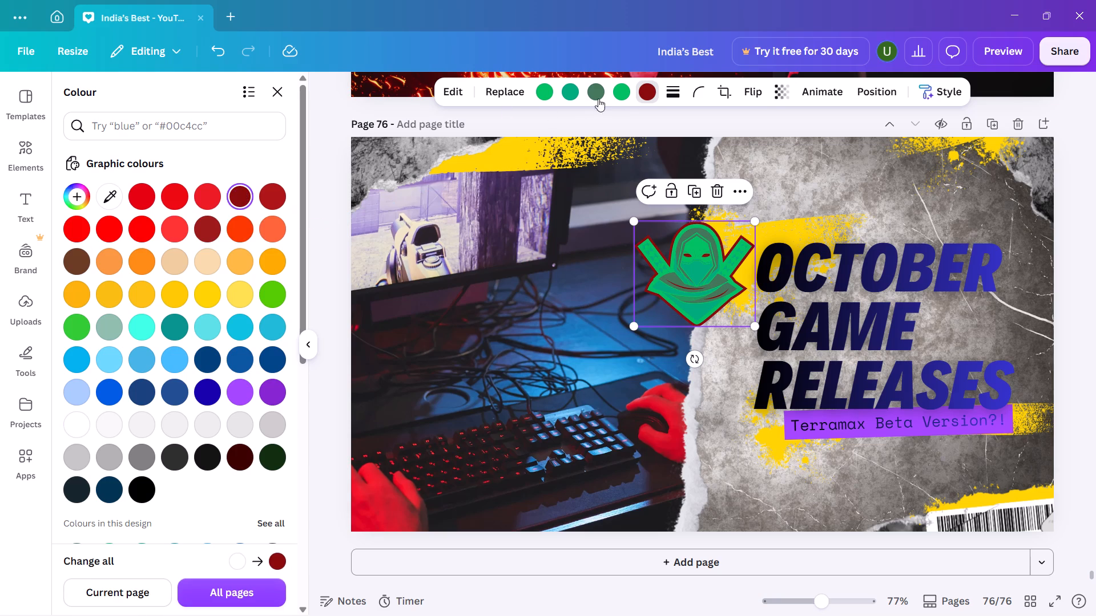
# Set the ninja logo's fourth colour, bright green, and its muted green to dark green.
pyautogui.click(620, 92)
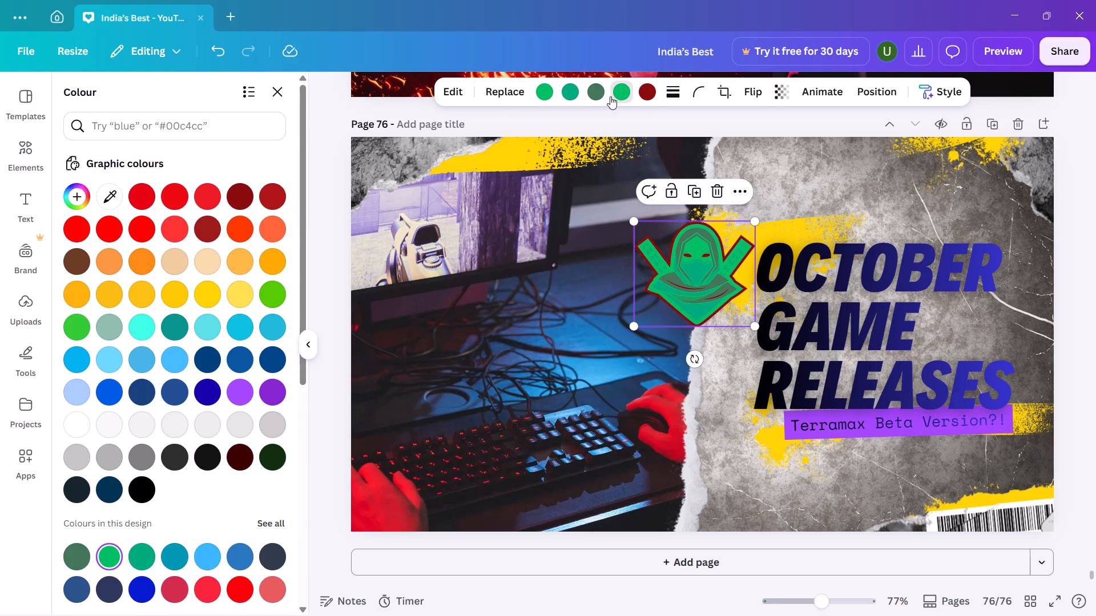
pyautogui.click(264, 451)
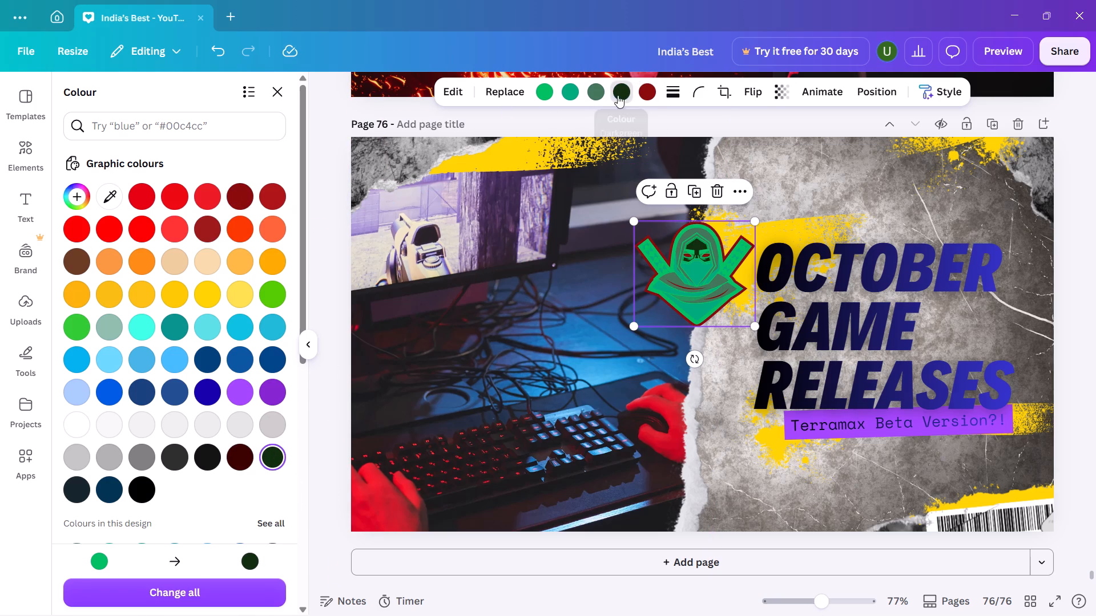
pyautogui.click(595, 92)
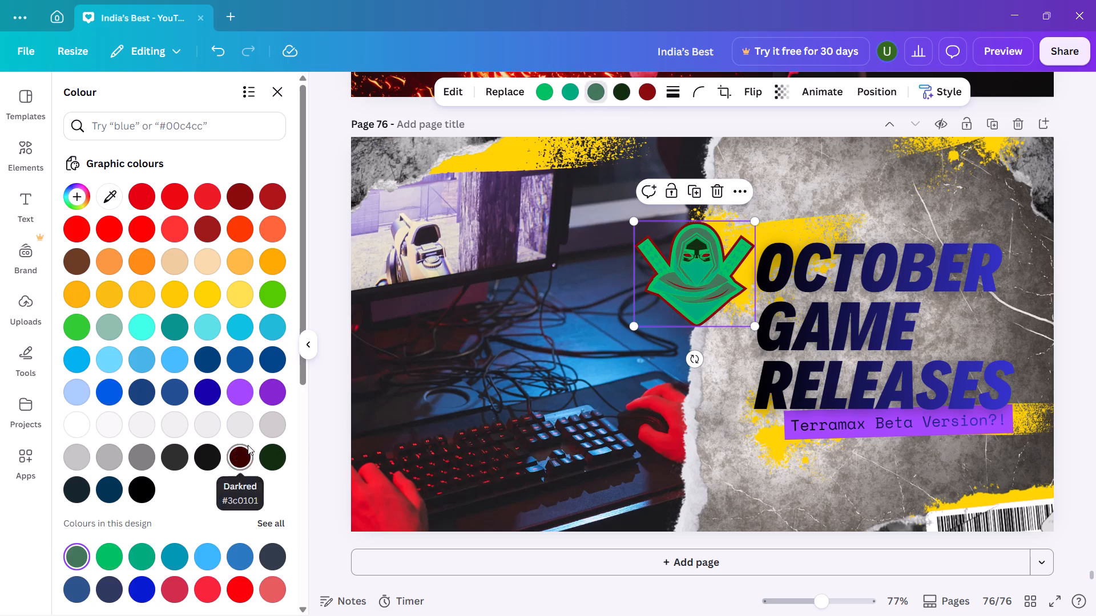
pyautogui.click(267, 456)
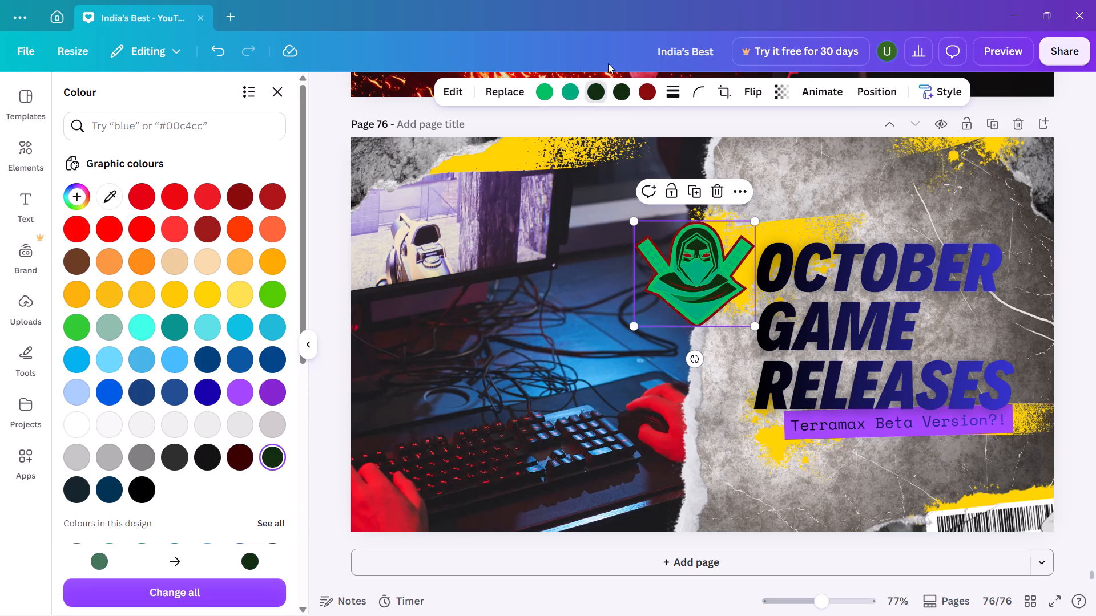
# Change the ninja logo's teal green and its third colour, dark green, to black.
pyautogui.click(567, 86)
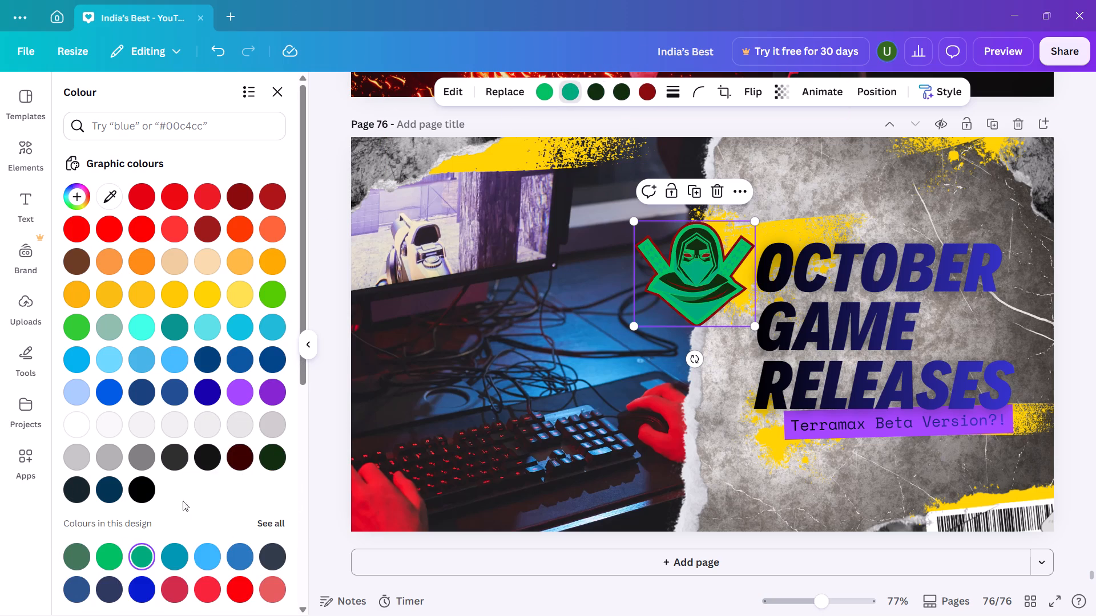
pyautogui.click(141, 484)
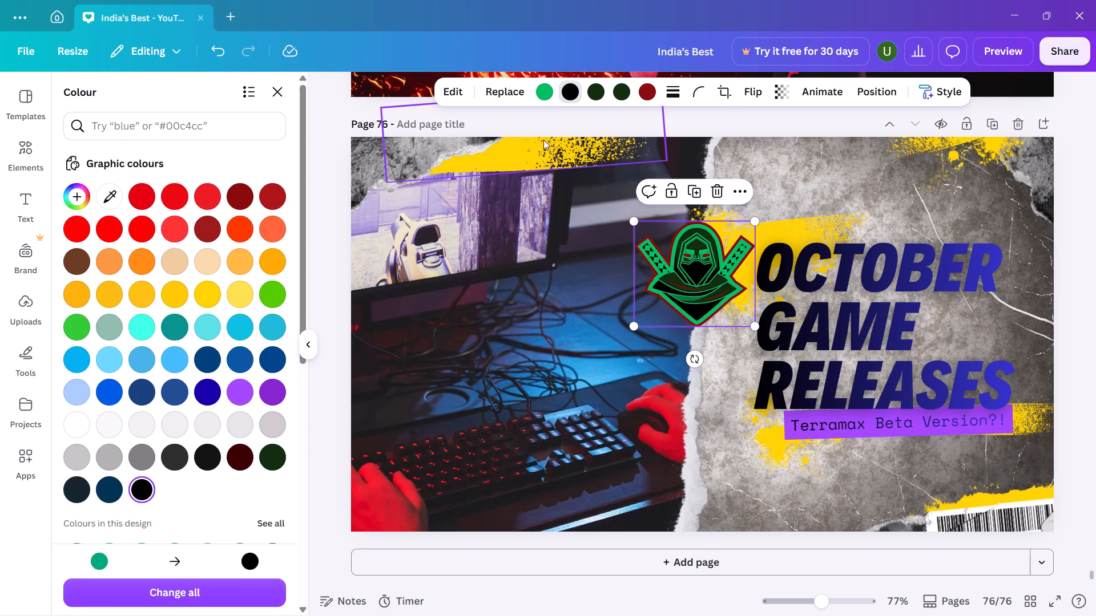
pyautogui.click(597, 87)
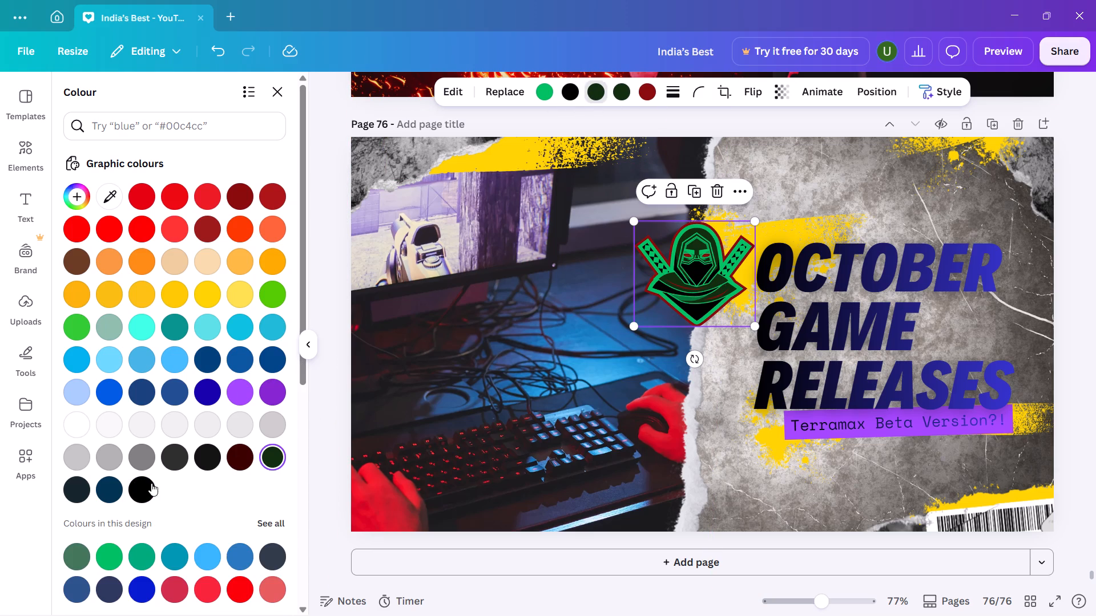
pyautogui.click(144, 487)
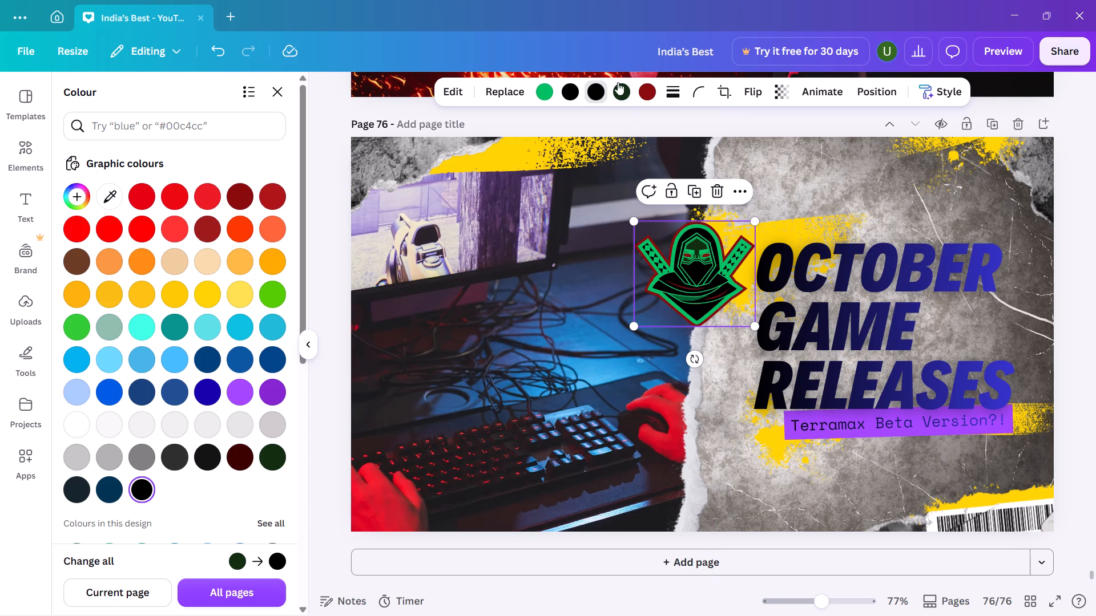
# Change the ninja logo's fourth colour, dark green, to black and its bright green to dark green.
pyautogui.click(622, 82)
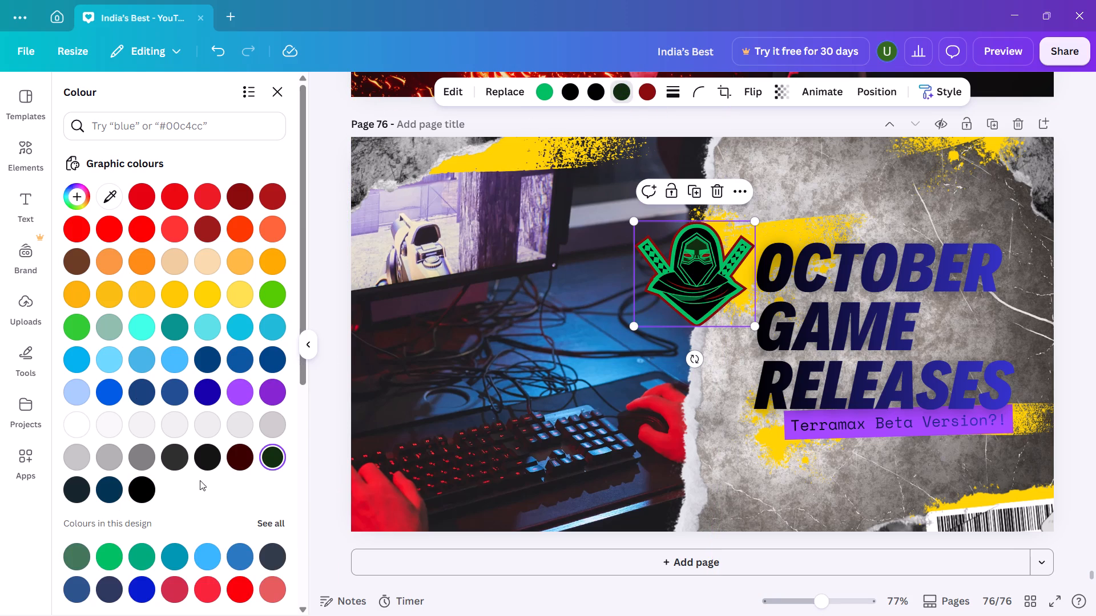
pyautogui.click(140, 484)
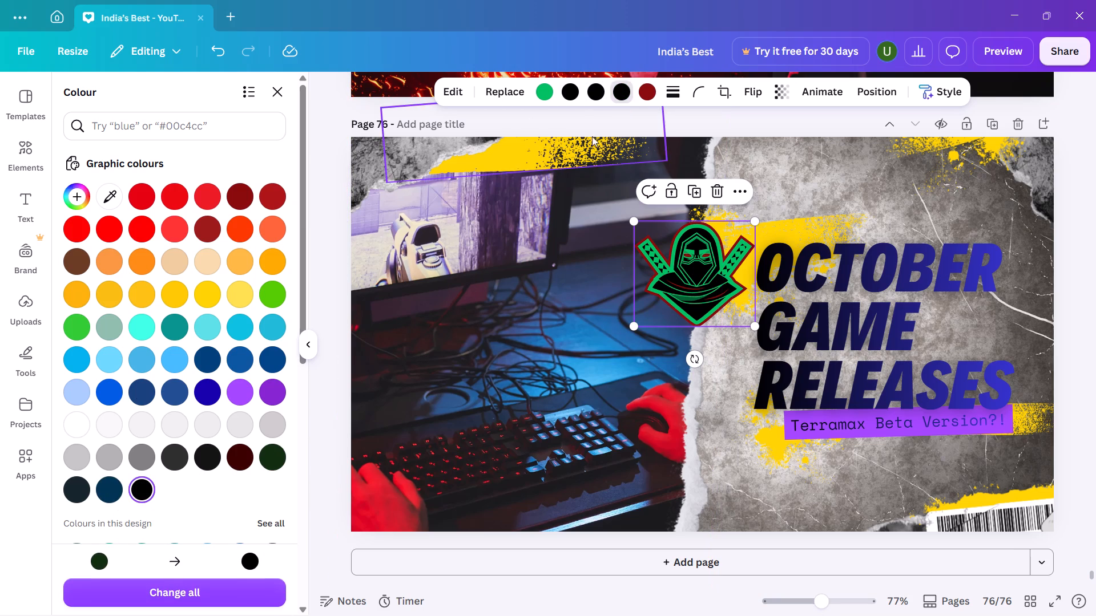
pyautogui.click(537, 88)
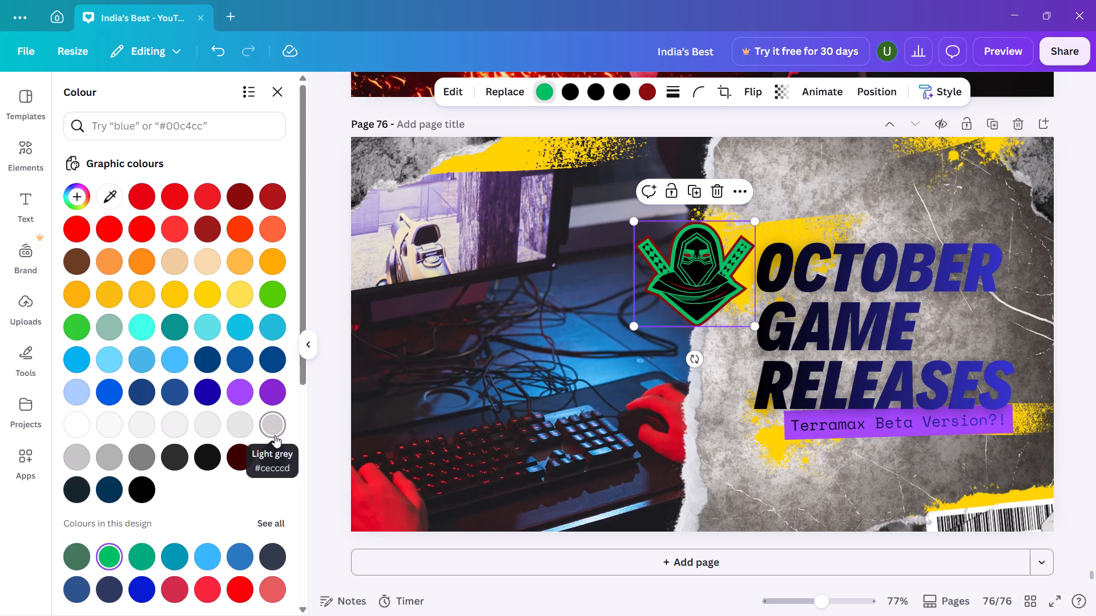
pyautogui.click(272, 452)
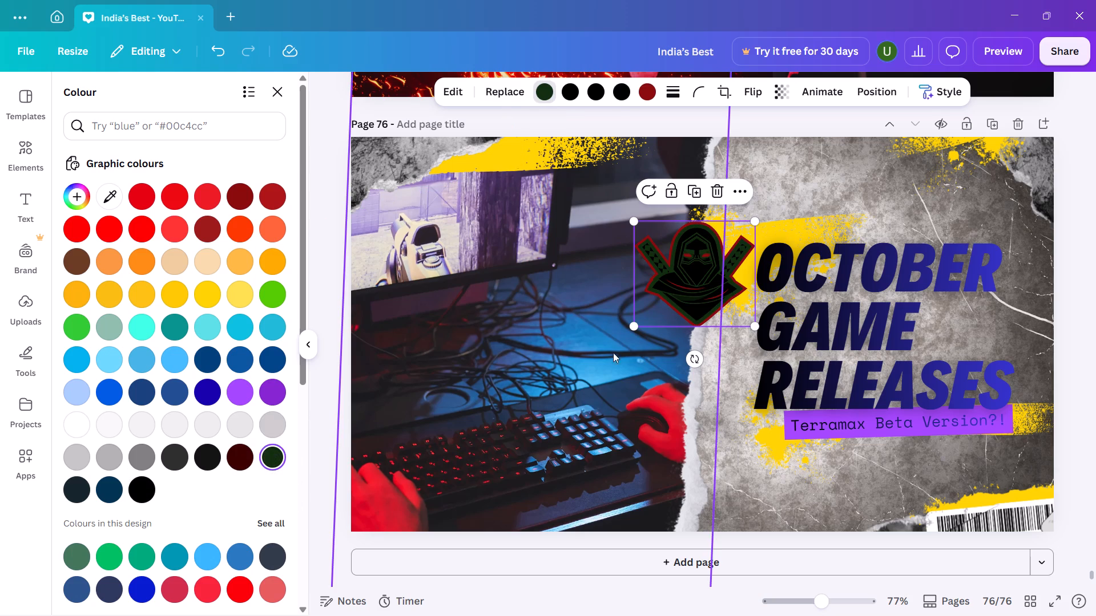
# Add a new page after page 76 and apply the red "Vanisher MK2" new weapon gaming template to it.
pyautogui.click(550, 560)
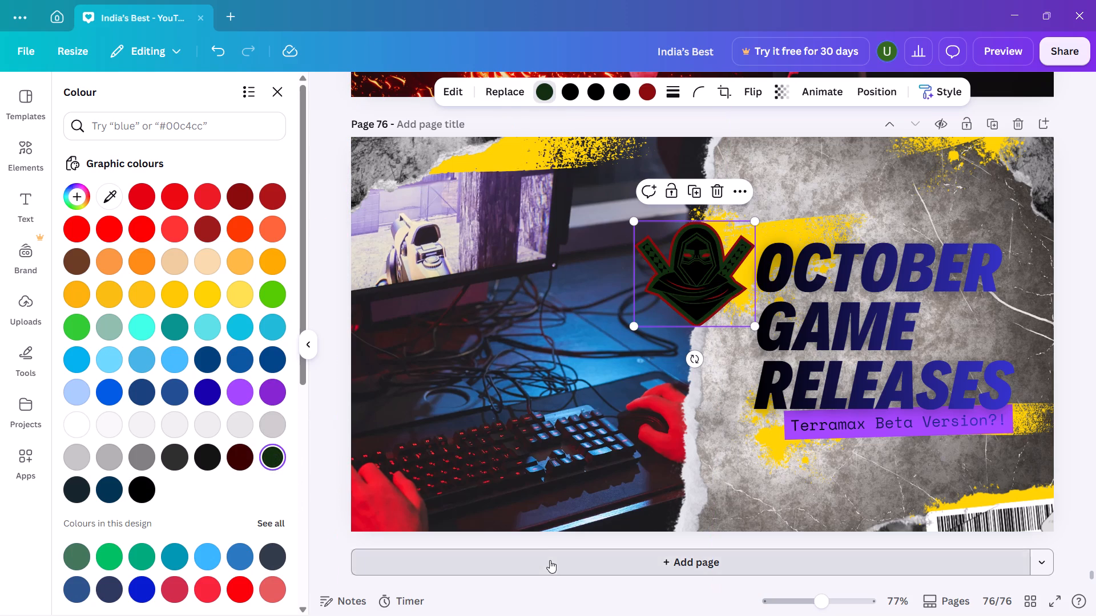
pyautogui.scroll(4, 619, 305)
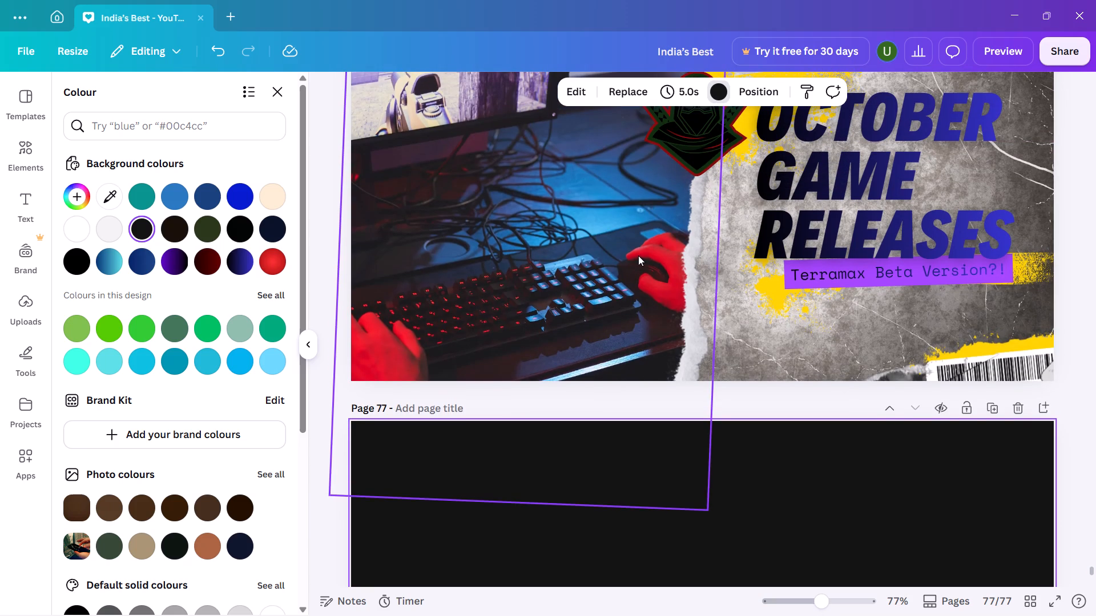
pyautogui.scroll(3, 637, 255)
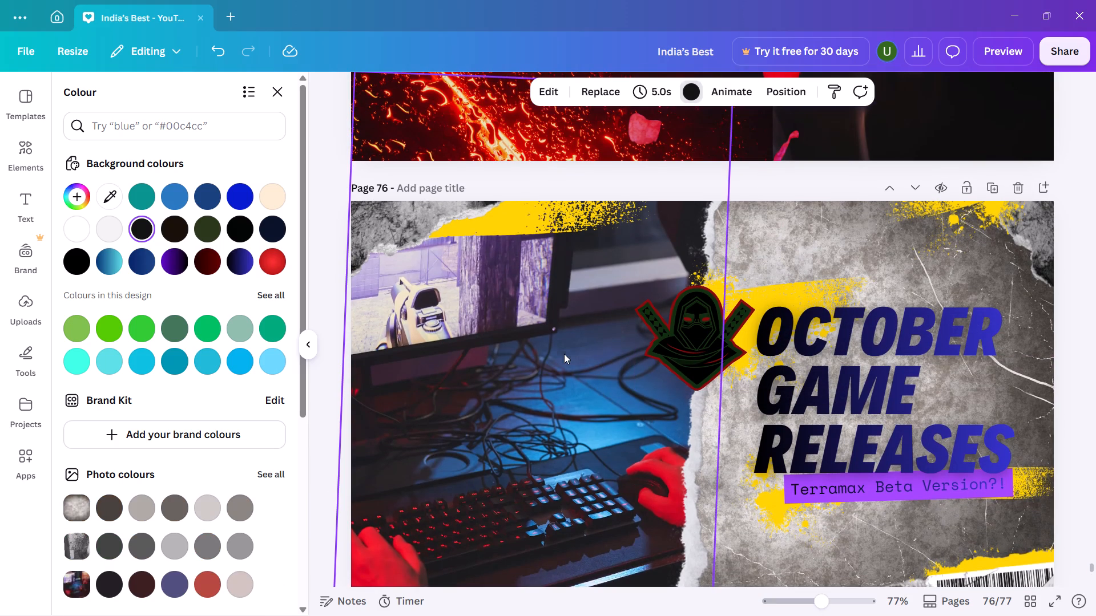
pyautogui.scroll(-7, 545, 351)
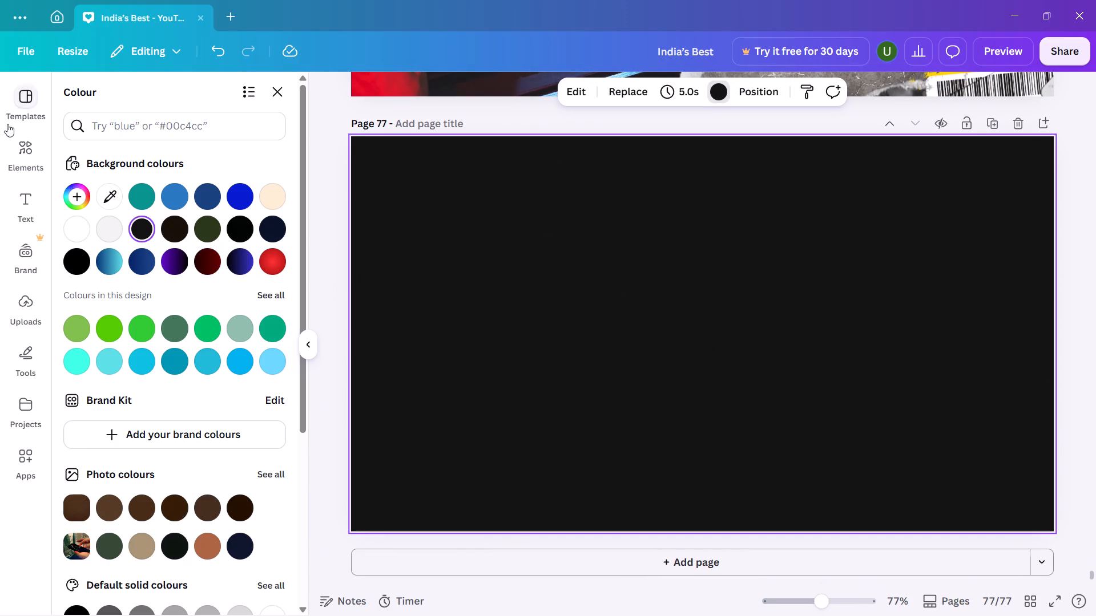
pyautogui.click(27, 99)
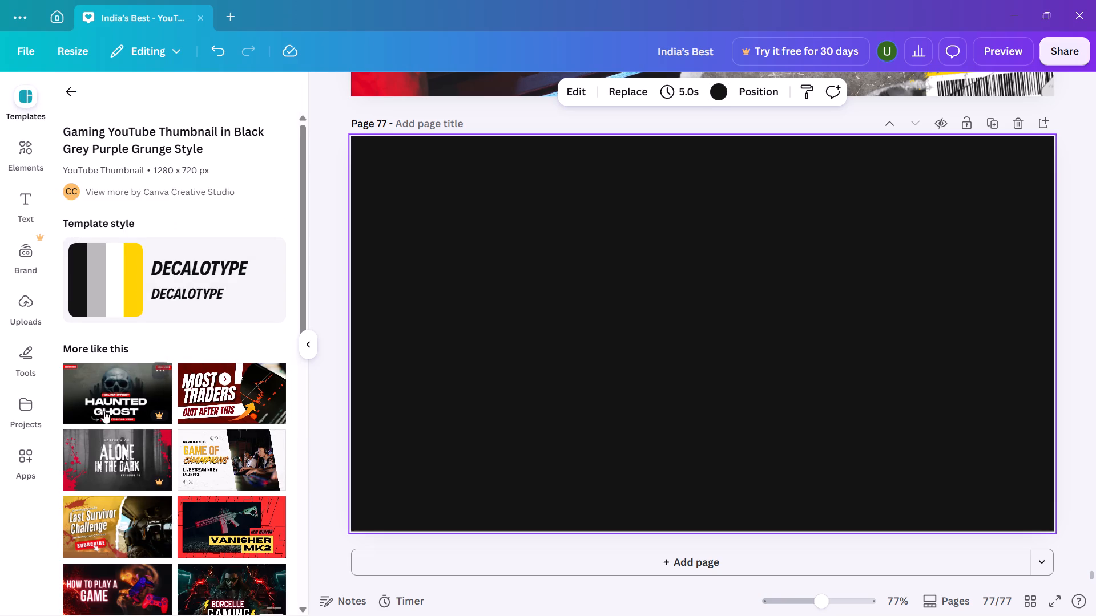
pyautogui.scroll(-2, 120, 396)
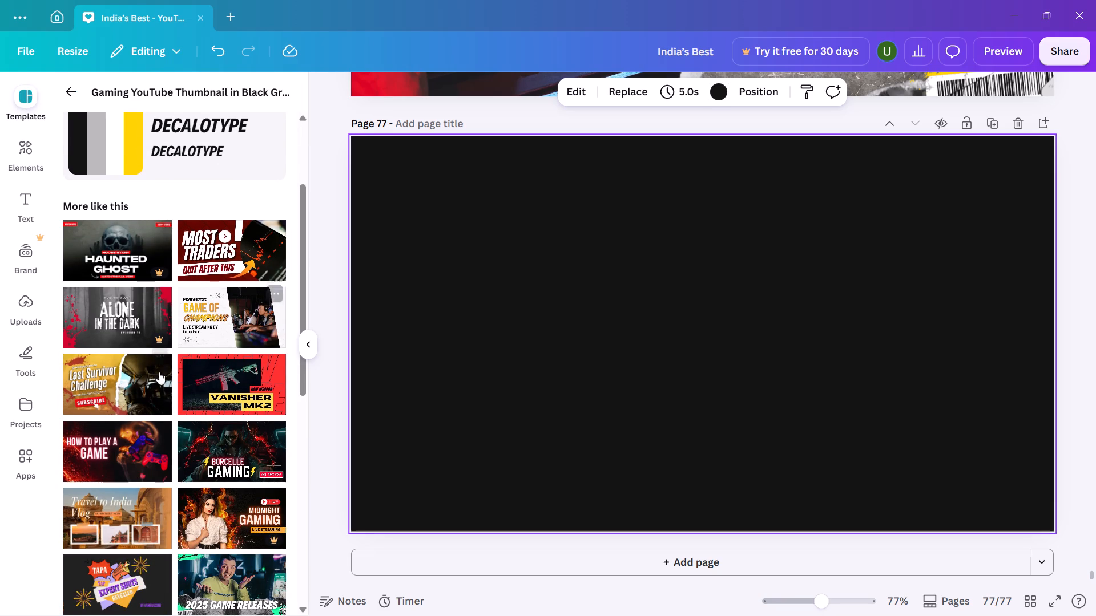
pyautogui.scroll(-3, 157, 453)
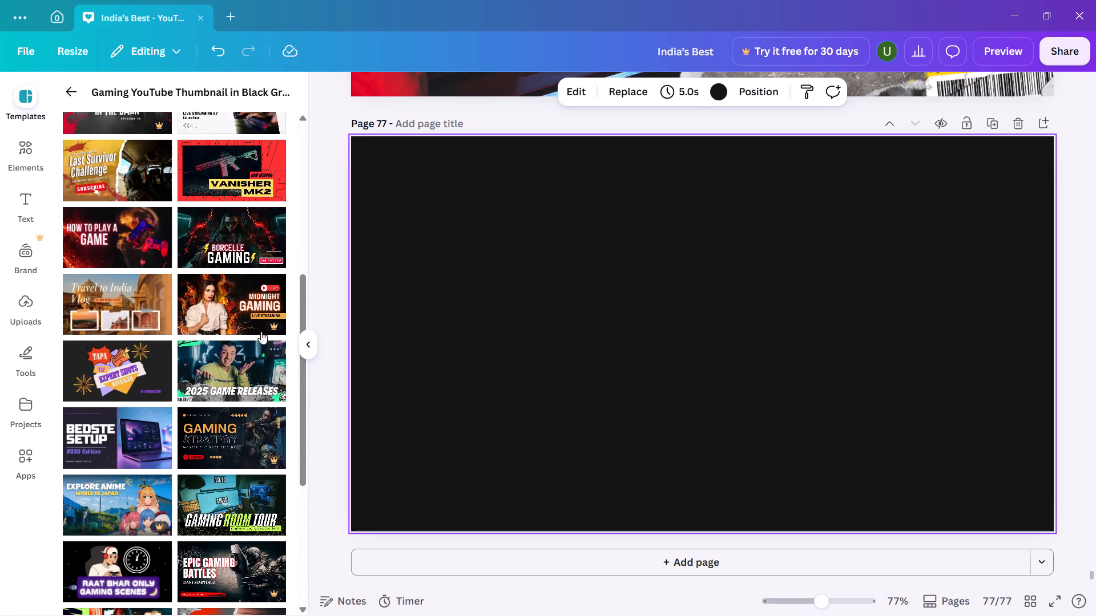
pyautogui.click(232, 171)
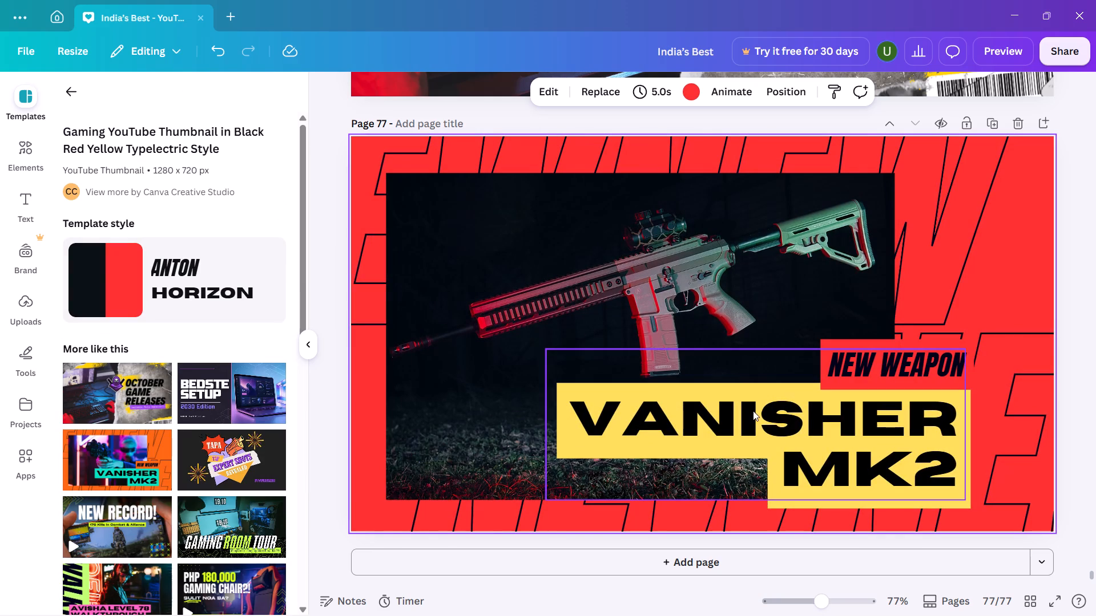
# Recolour the grouped "New Weapon" and "Vanisher MK2" text with the black-to-blue gradient.
pyautogui.click(779, 418)
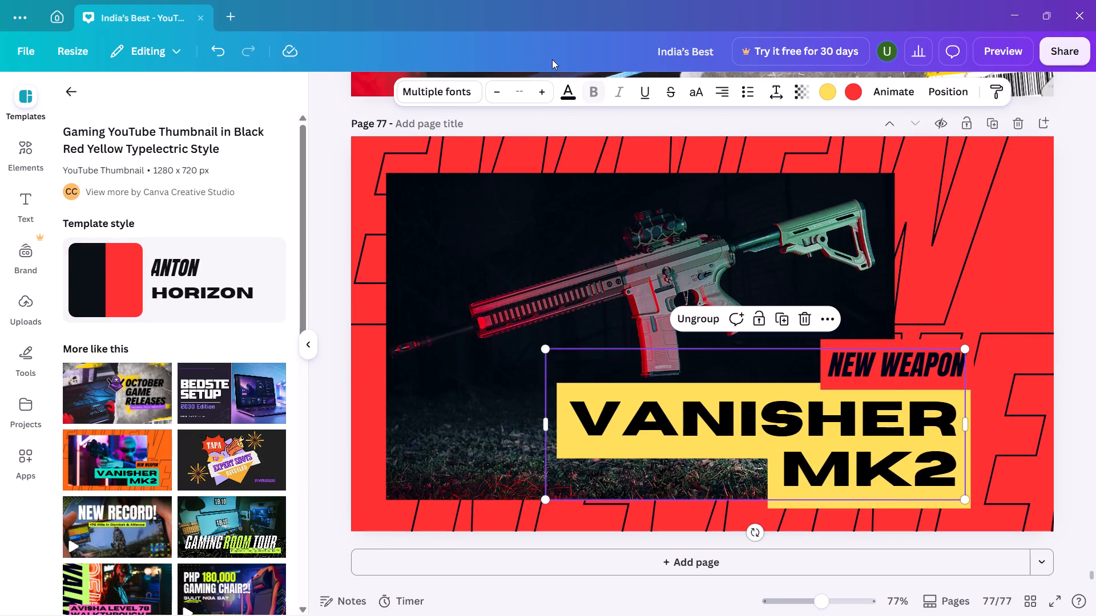
pyautogui.click(566, 87)
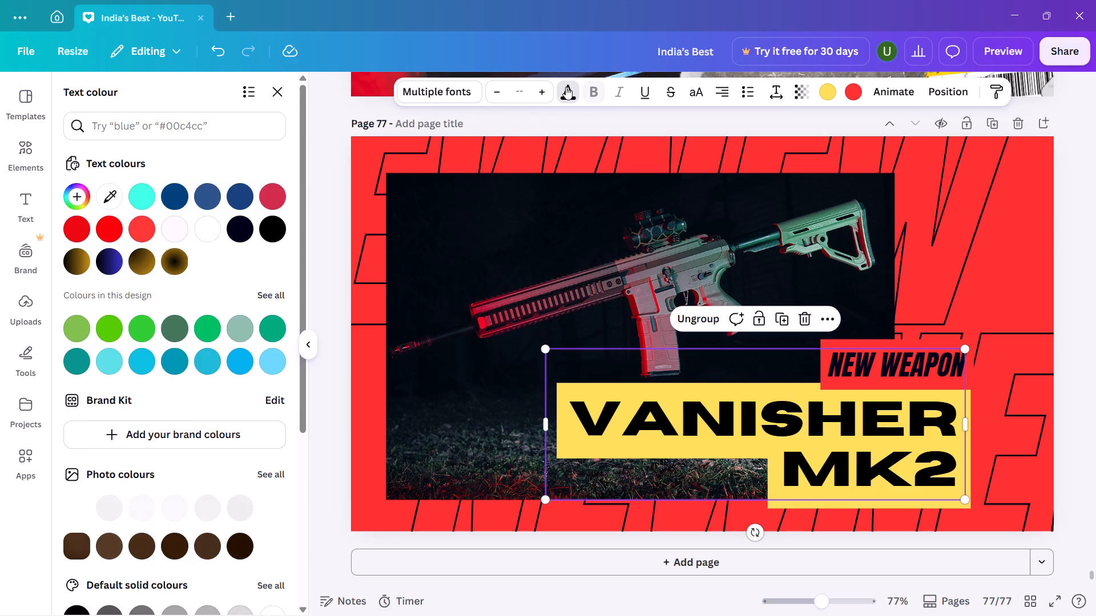
pyautogui.click(110, 262)
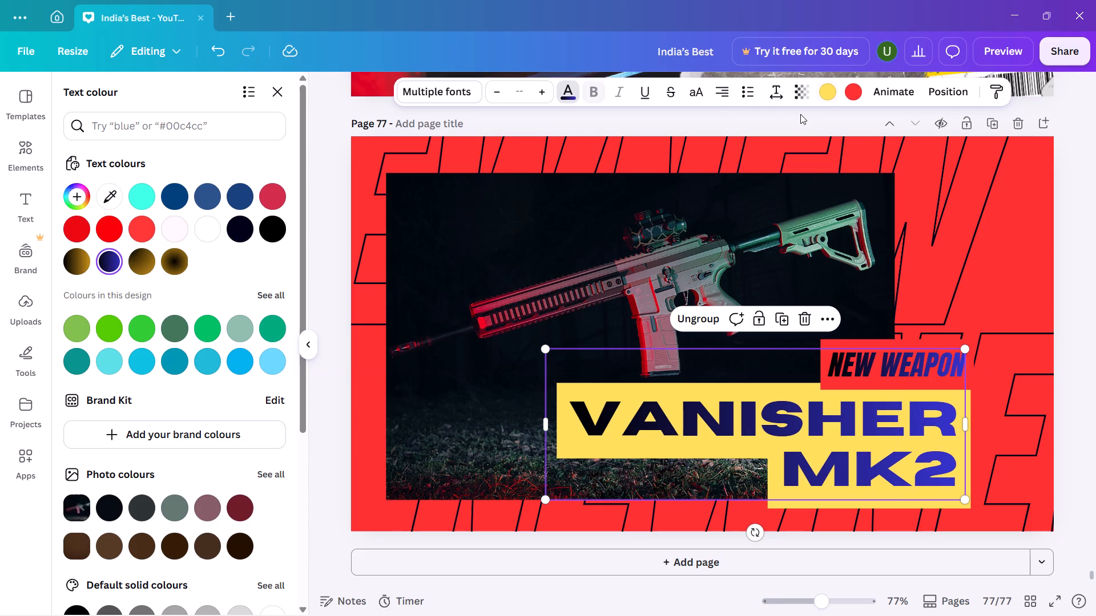
# Change the yellow effect background behind "Vanisher MK2" to dark navy blue from the default solid colours.
pyautogui.click(820, 88)
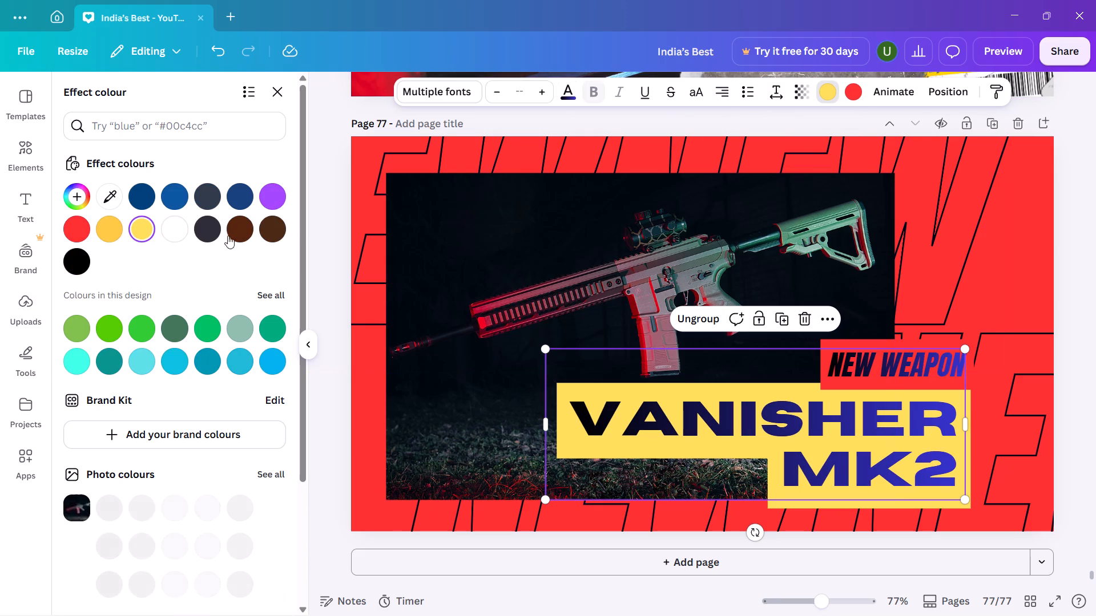
pyautogui.scroll(-2, 135, 268)
pyautogui.scroll(-4, 143, 9)
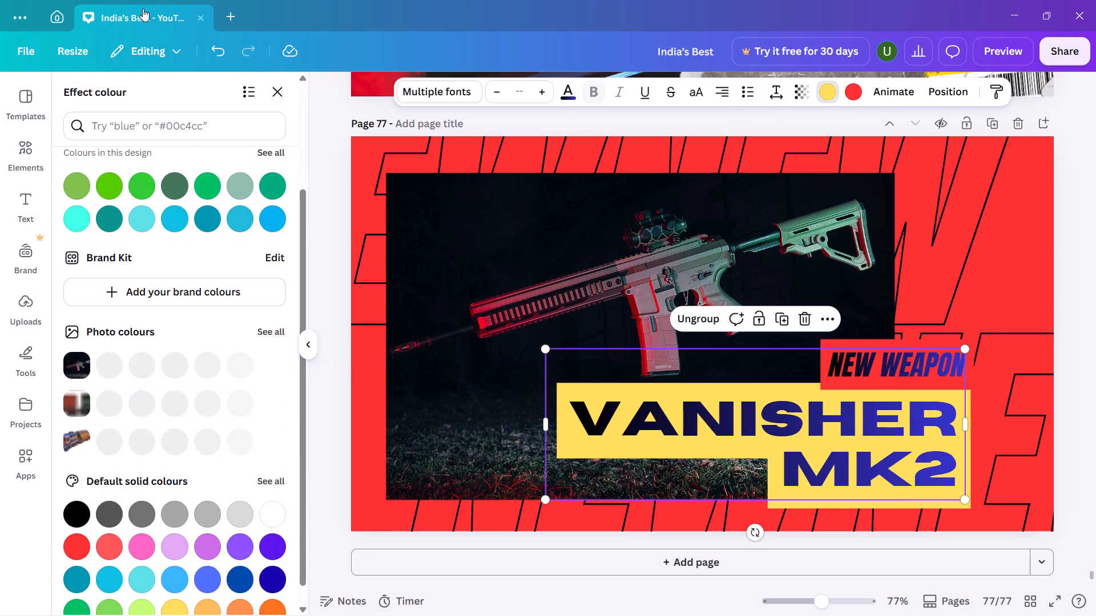
pyautogui.scroll(-8, 143, 9)
pyautogui.scroll(-13, 142, 477)
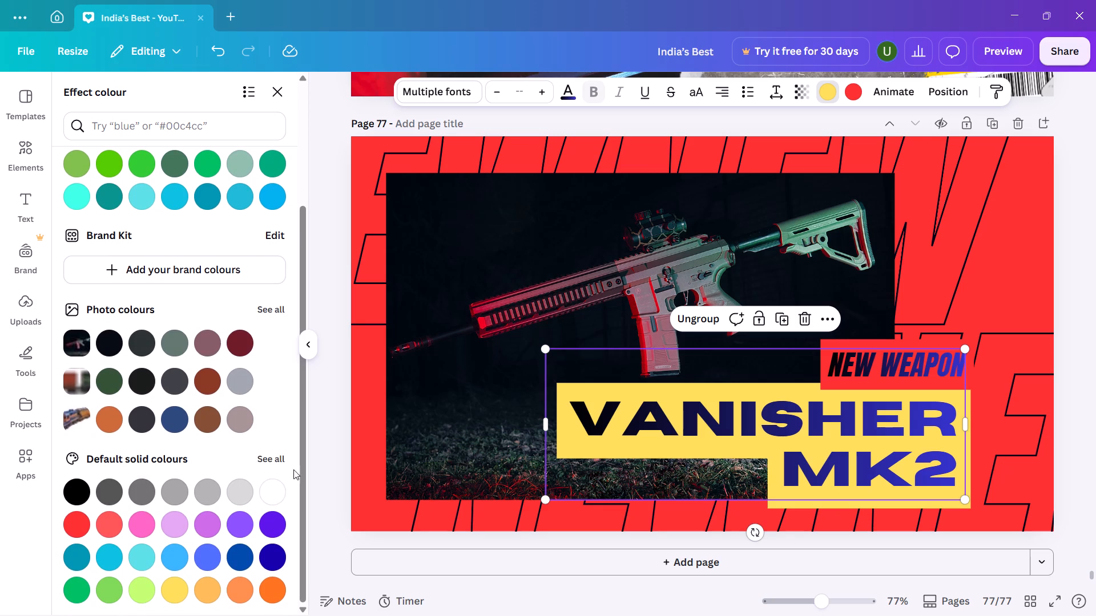
pyautogui.click(267, 459)
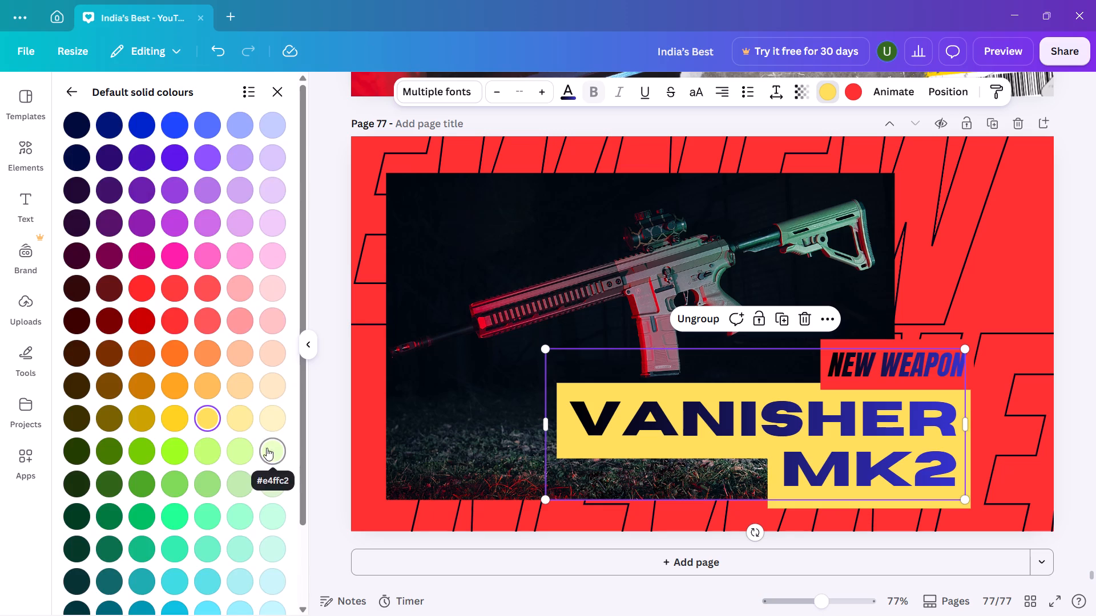
pyautogui.scroll(-2, 198, 375)
pyautogui.scroll(2, 198, 375)
pyautogui.scroll(-1, 207, 364)
pyautogui.scroll(4, 208, 362)
pyautogui.scroll(-1, 208, 362)
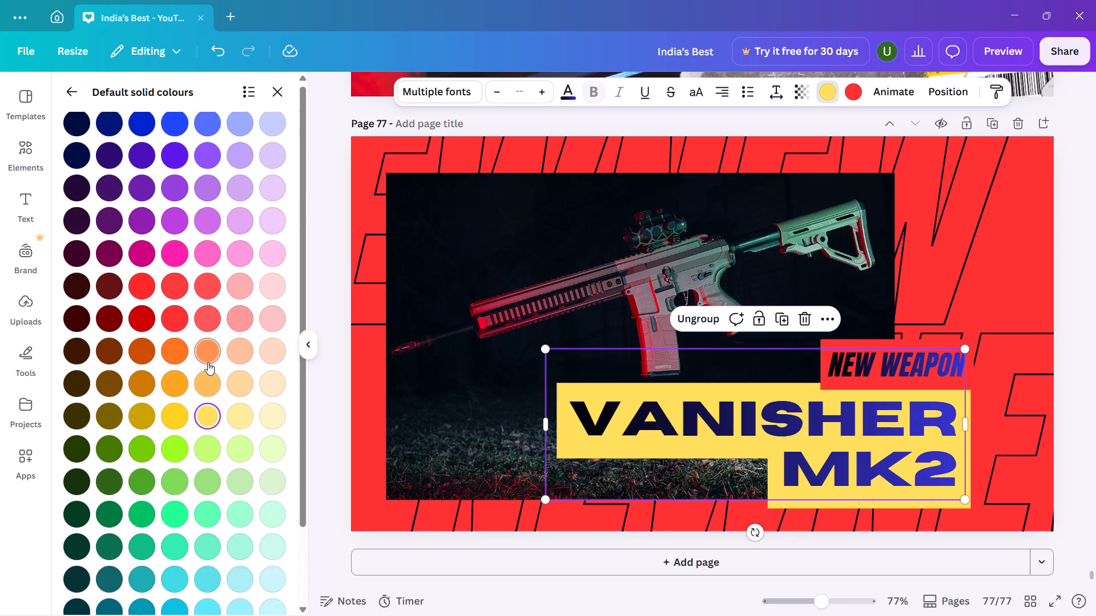
pyautogui.scroll(-4, 208, 362)
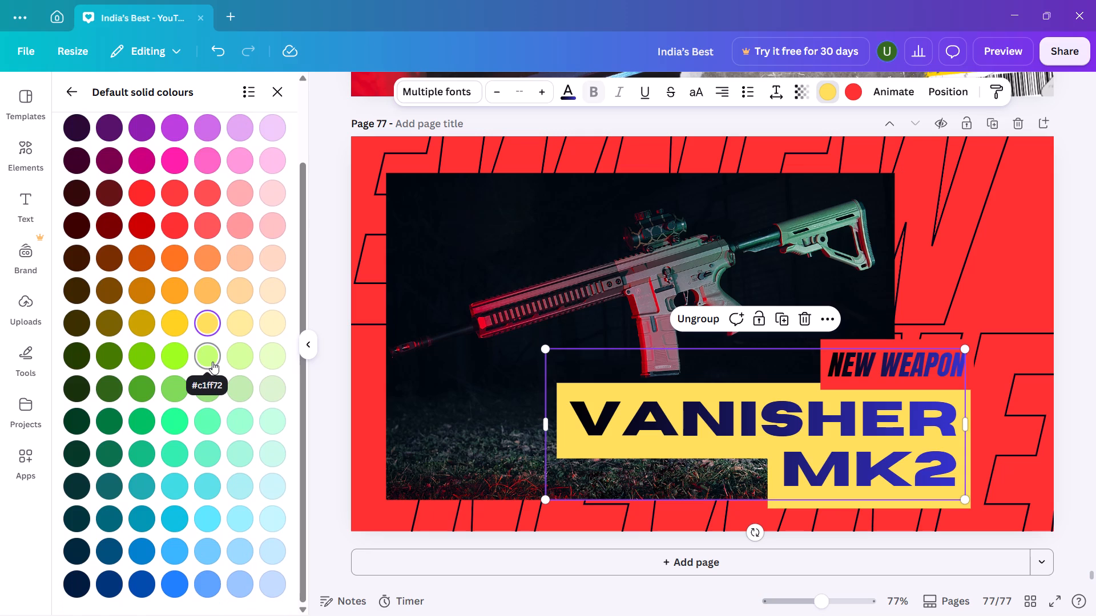
pyautogui.click(108, 574)
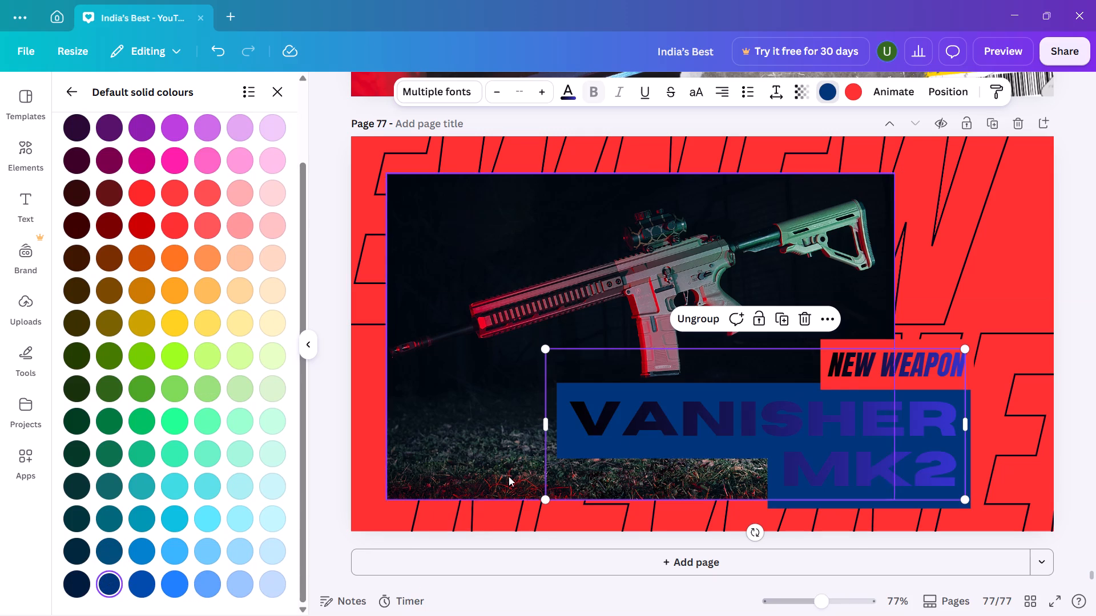
# Open the colour choices for the red effect background behind "New Weapon".
pyautogui.click(854, 92)
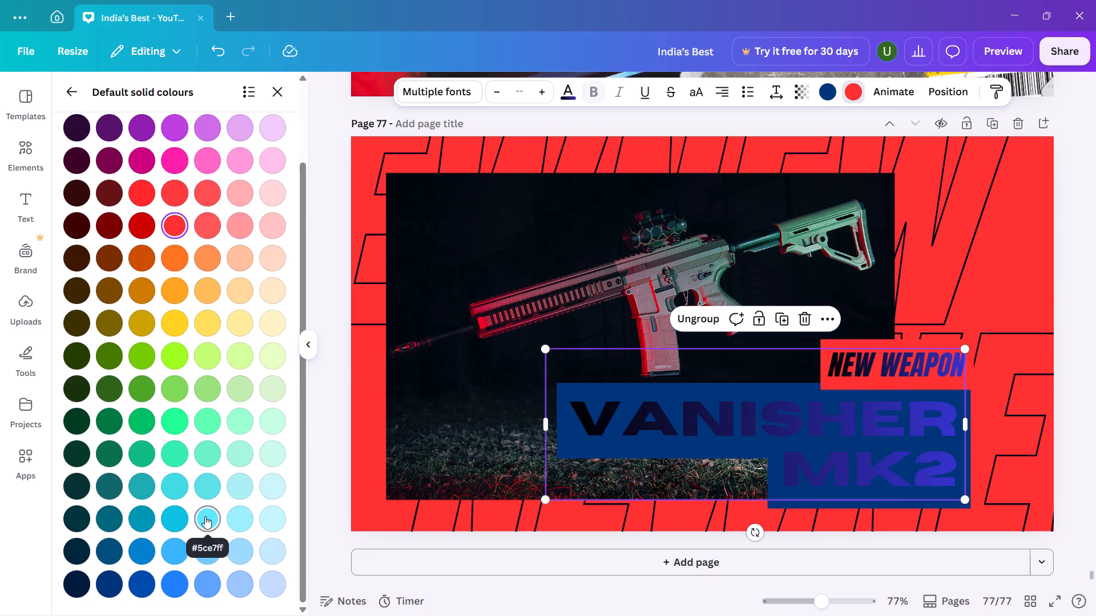